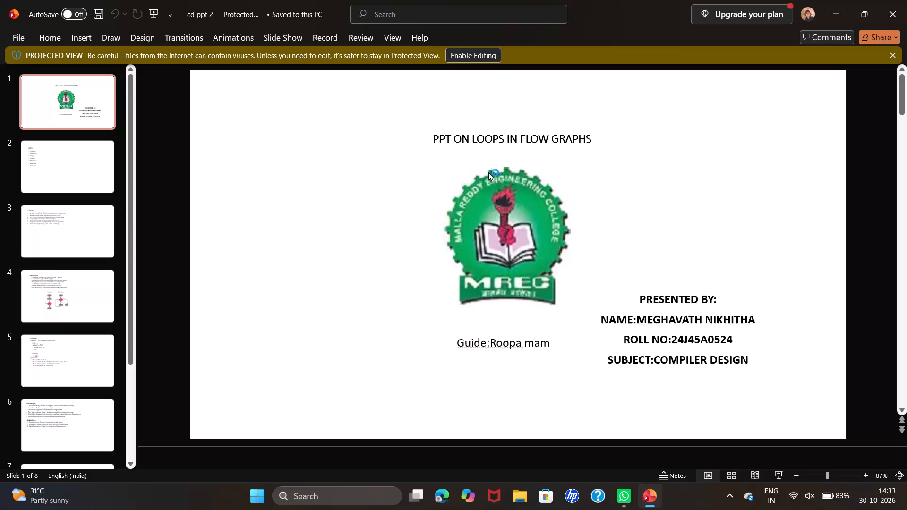
Enable editing of the protected presentation.
left_click(482, 232)
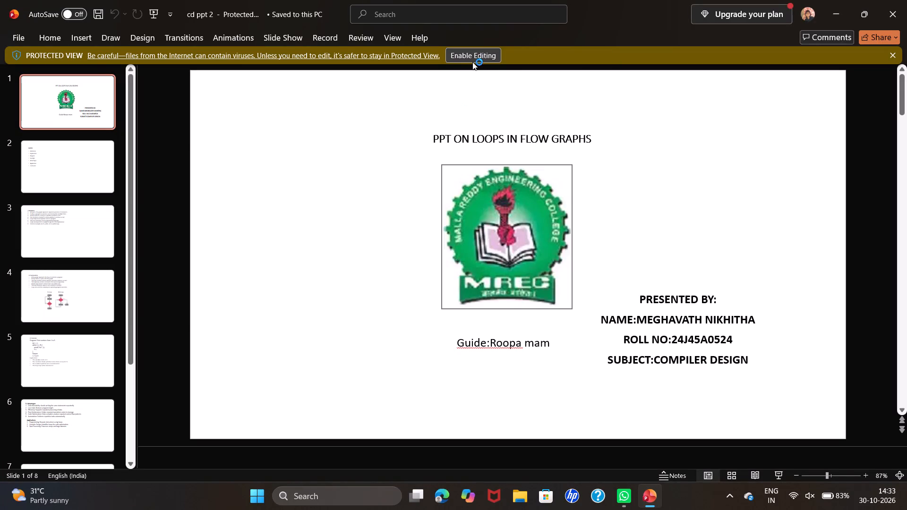
left_click(474, 56)
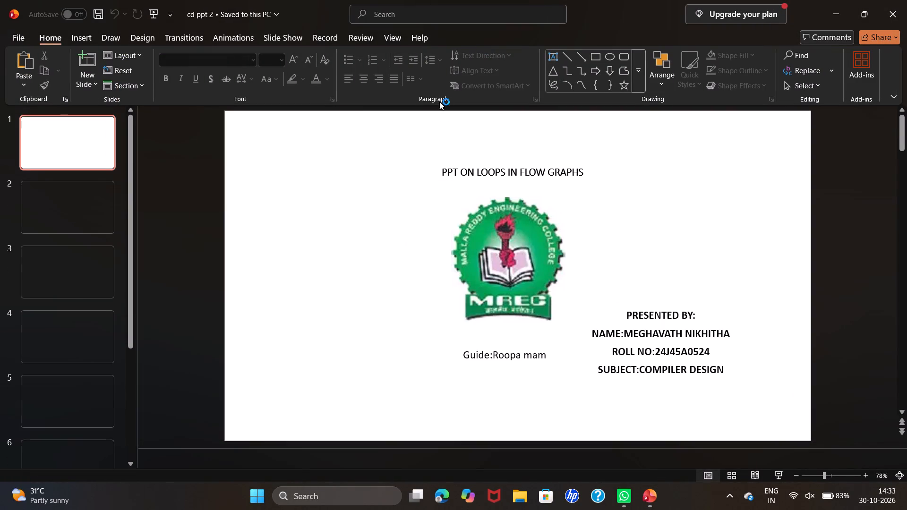
Move the college logo on the title slide into the slide's upper-left corner.
left_click_drag(496, 258, 276, 170)
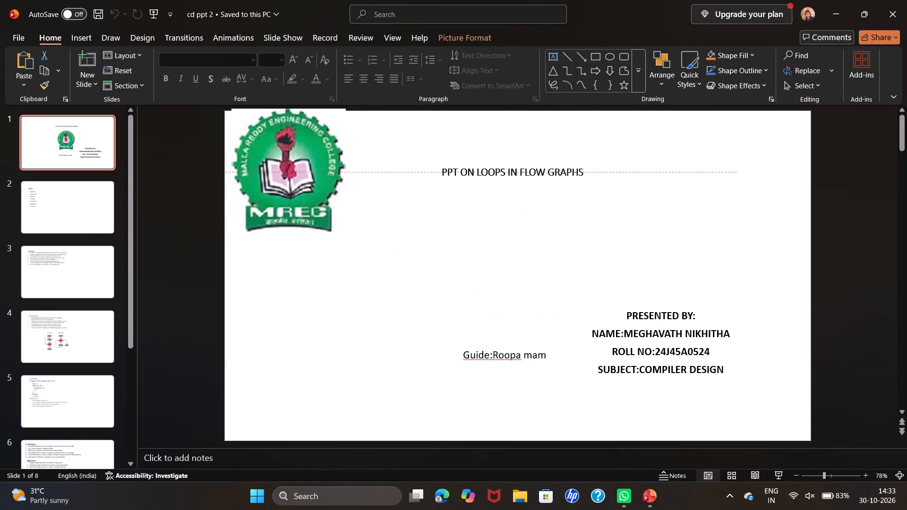
left_click_drag(276, 170, 276, 173)
Add a text box beside the logo reading "MALLA REDDY ENGINEERING COLLEGE(MREC)AUTONOMOUS".
double_click(384, 143)
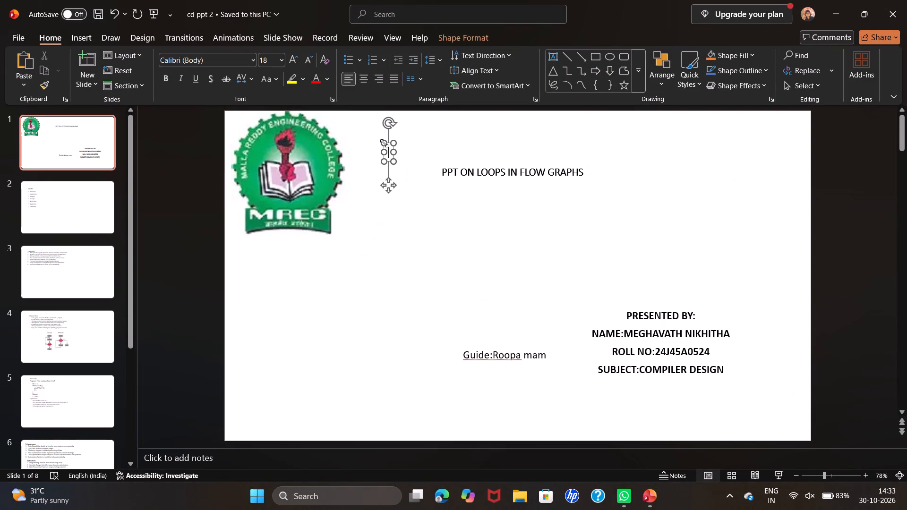
type("MALLA REDDY E")
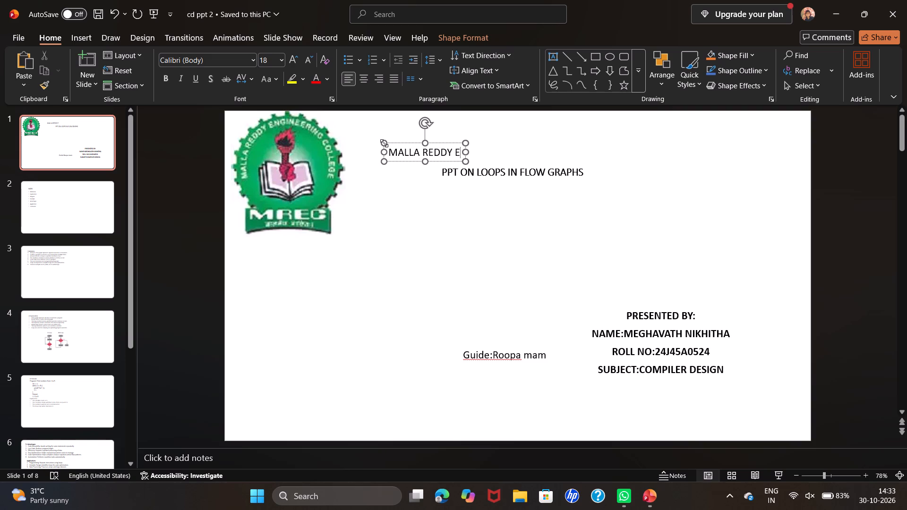
key("n")
type("GINEERING COLLEGE")
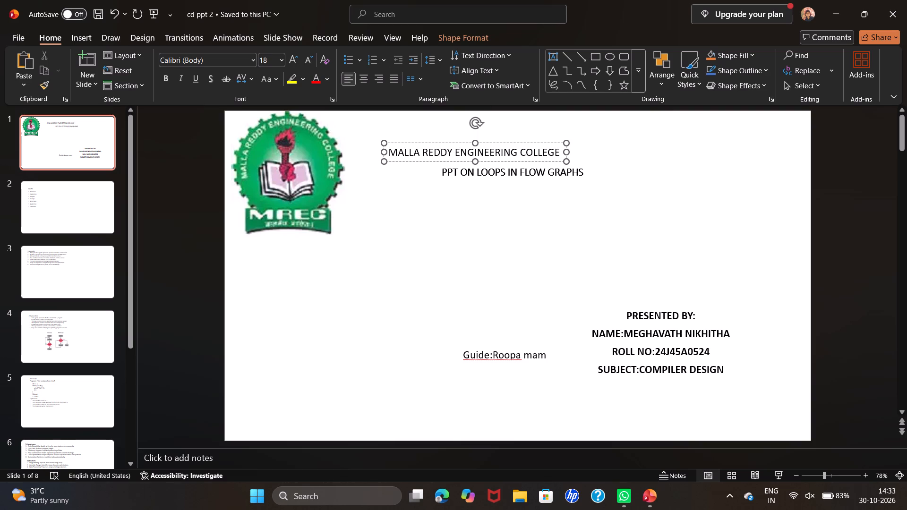
key("shift+parenleft")
type("MREC")
key("shift+parenright")
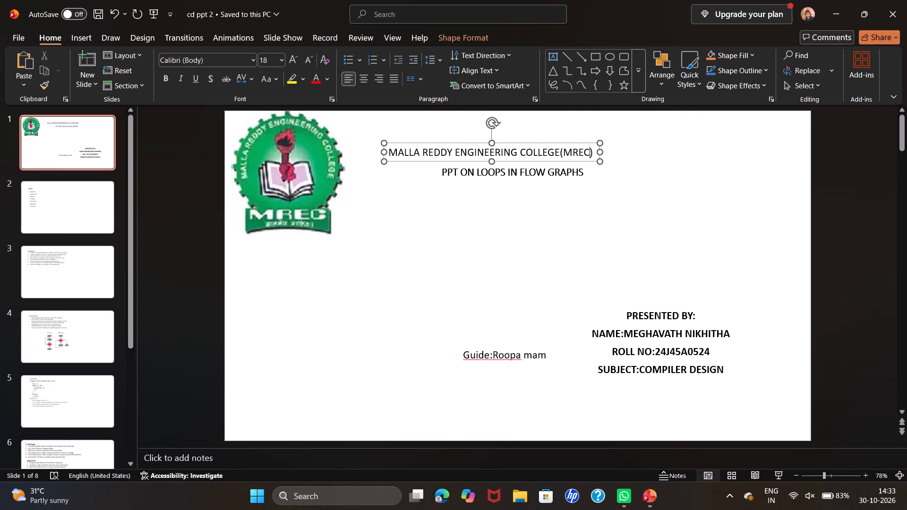
type("AUTONOMOUS")
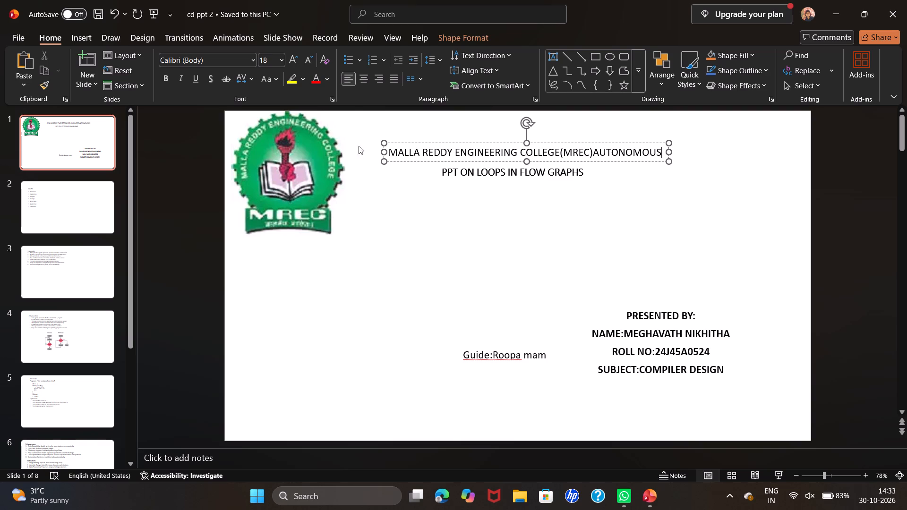
Format the whole college heading in Arial Black at size 28.
left_click_drag(389, 151, 523, 154)
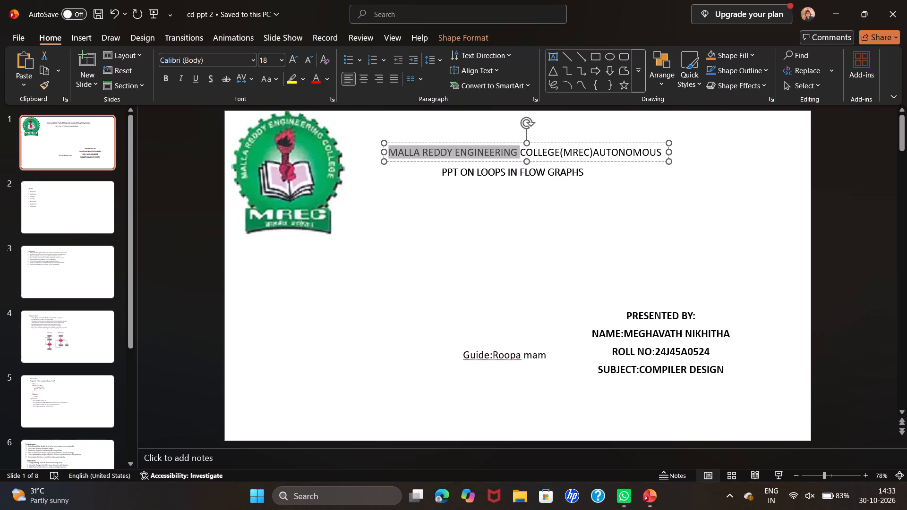
left_click_drag(523, 154, 641, 137)
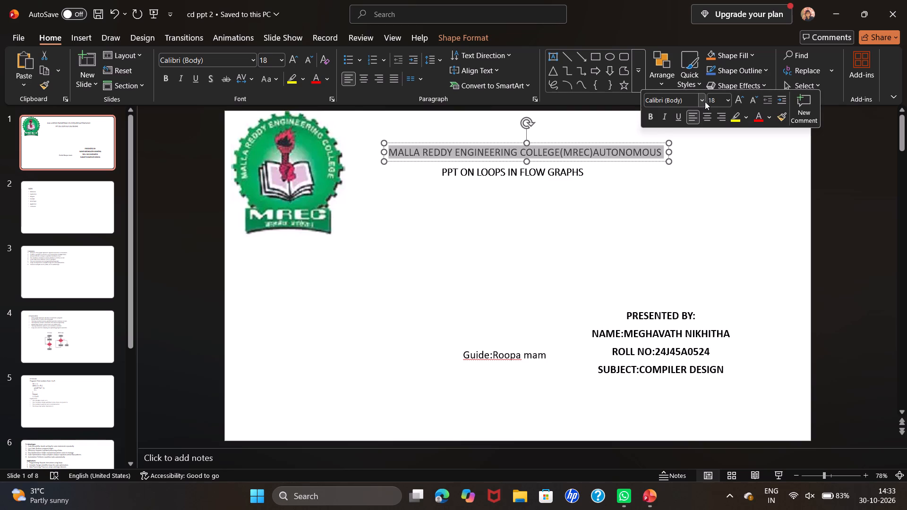
left_click(705, 102)
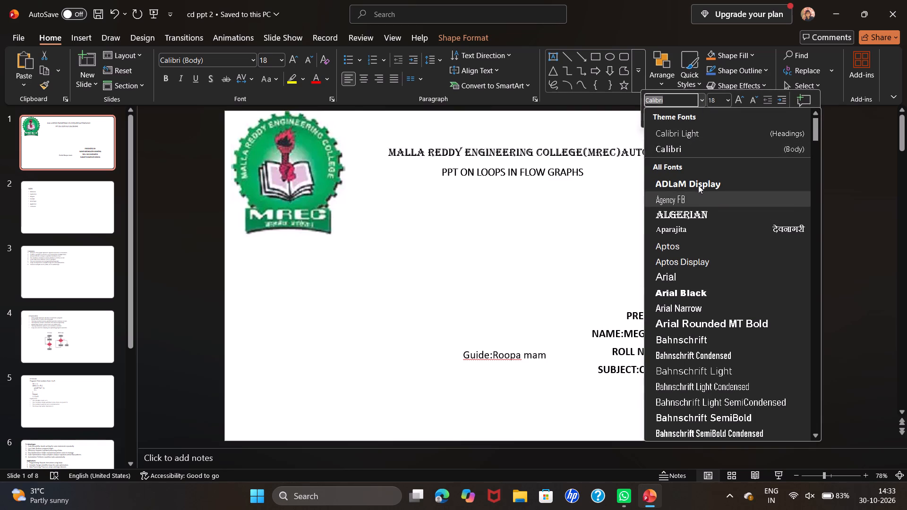
left_click(696, 292)
left_click(728, 100)
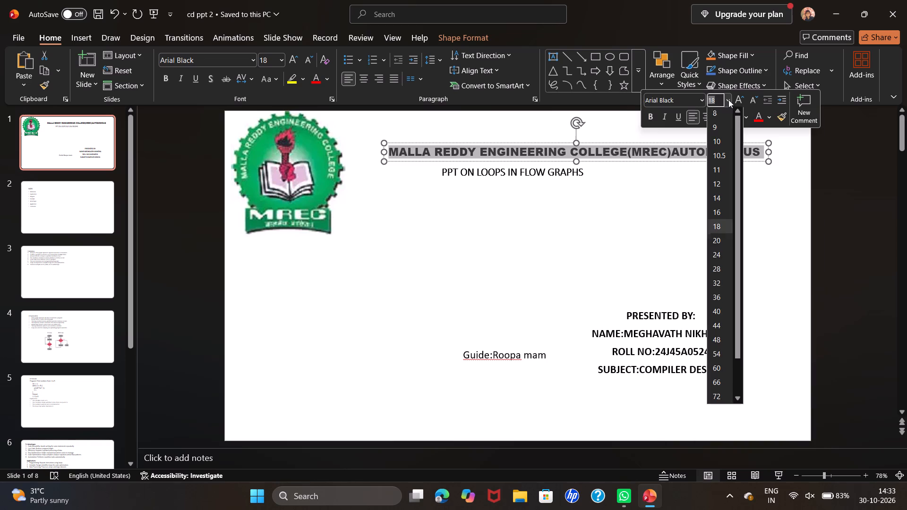
left_click(716, 271)
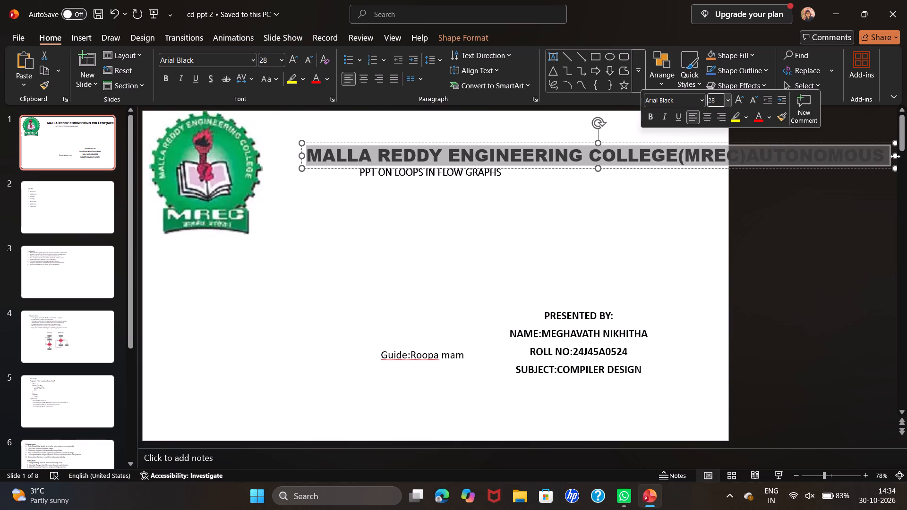
Resize the college heading's text box to fit between the logo and the slide's right edge, wrapping onto two lines.
left_click_drag(895, 156, 625, 146)
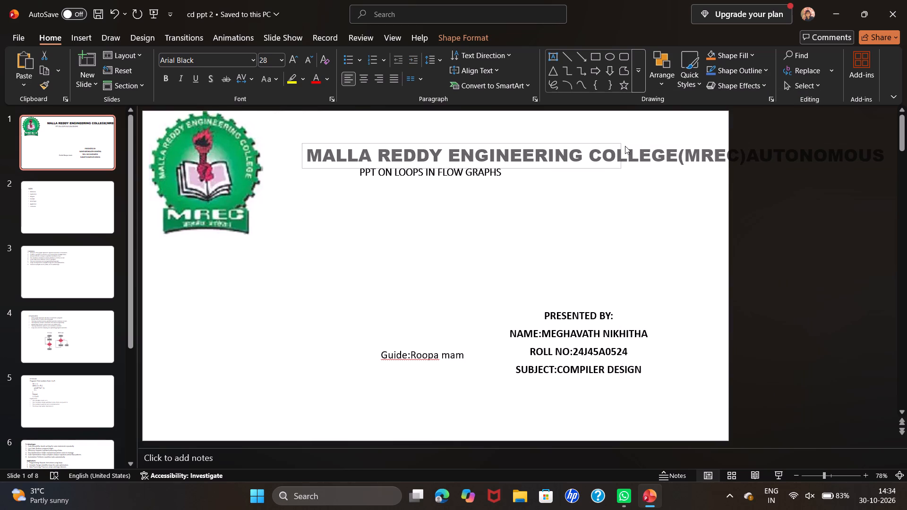
left_click_drag(625, 146, 678, 138)
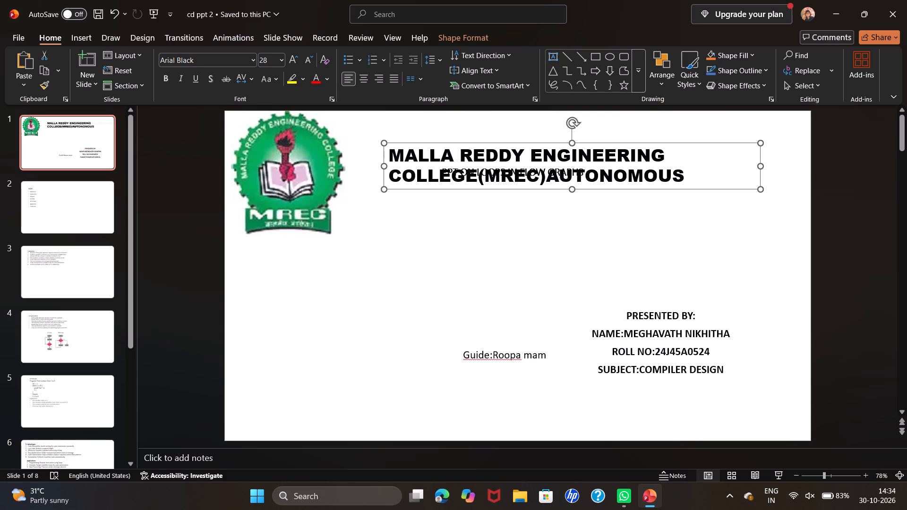
left_click_drag(761, 168, 779, 164)
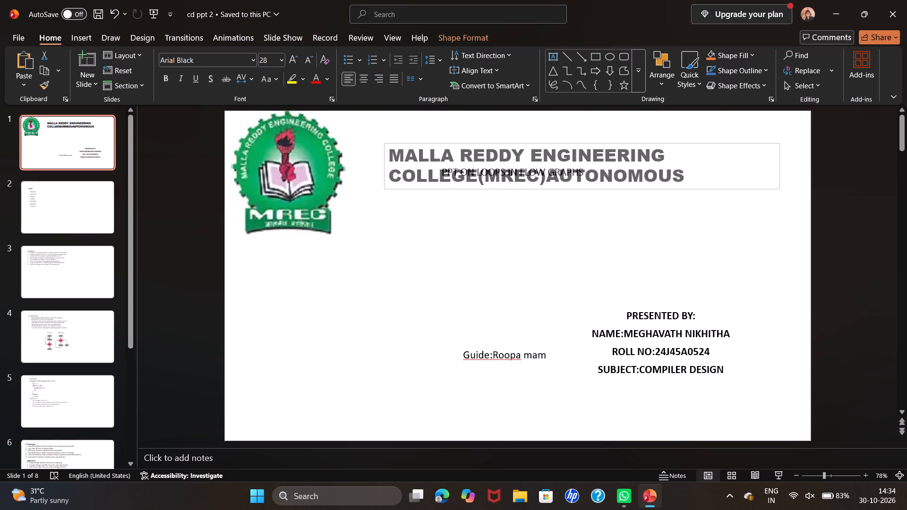
left_click_drag(779, 164, 795, 163)
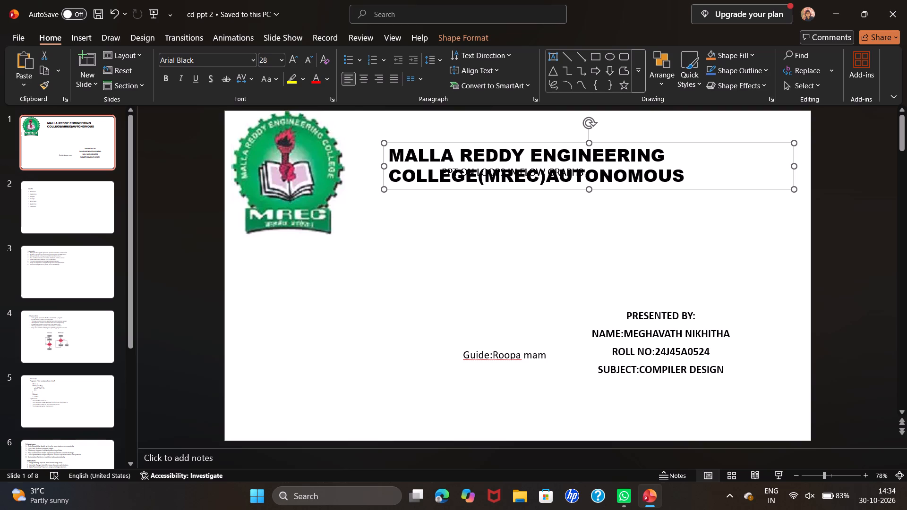
left_click_drag(385, 164, 362, 163)
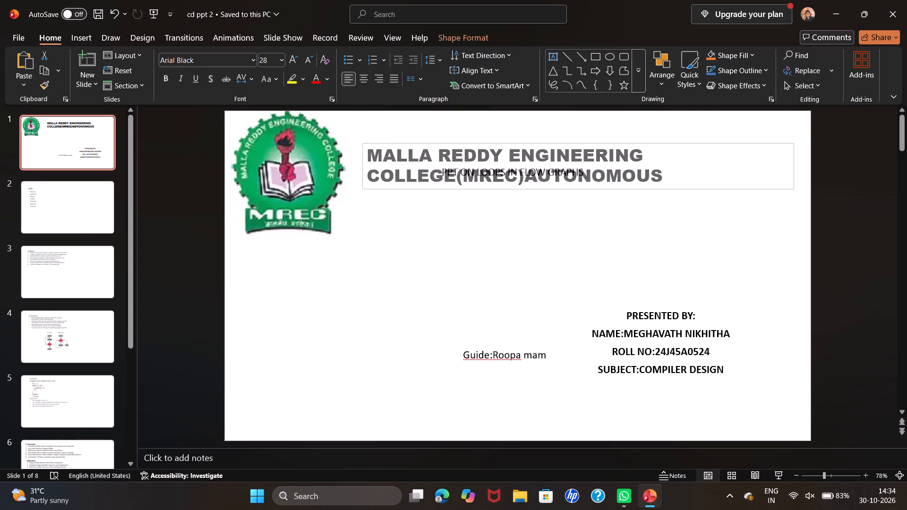
left_click_drag(362, 163, 360, 163)
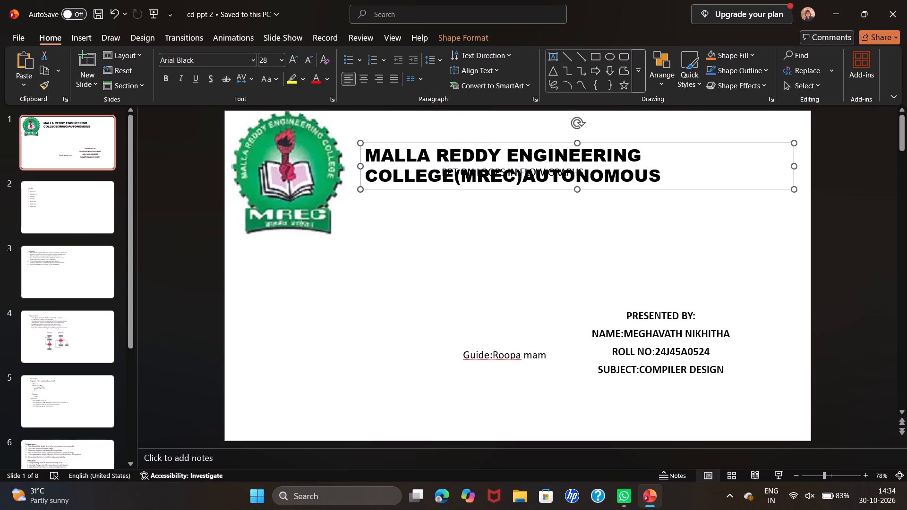
Move the college heading up toward the slide's top edge, clear of the presentation title.
left_click_drag(471, 143, 463, 126)
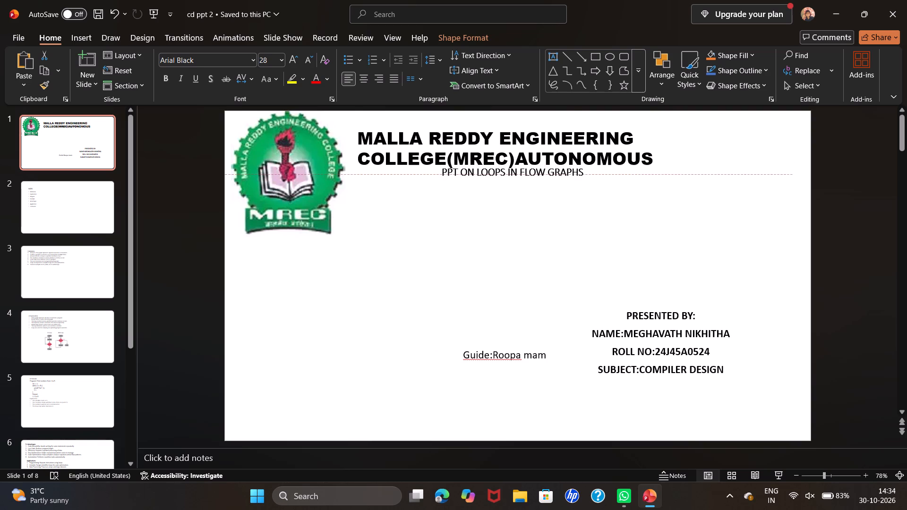
left_click_drag(463, 126, 463, 125)
left_click(460, 174)
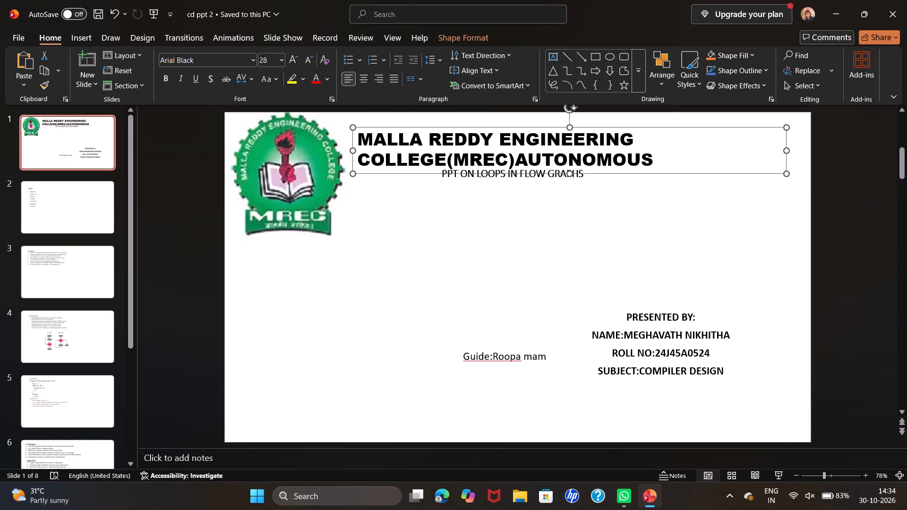
left_click(525, 178)
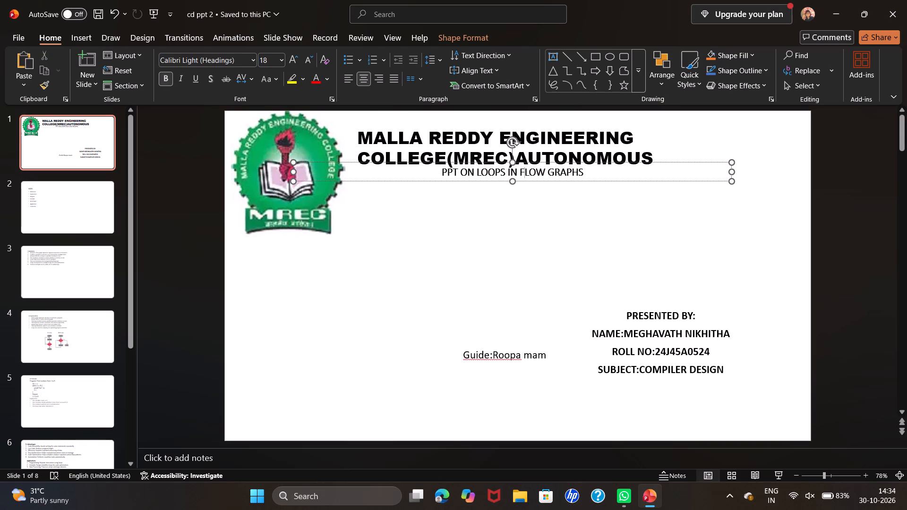
left_click_drag(599, 171, 593, 160)
Move the title "PPT ON LOOPS IN FLOW GRAPHS" down, leaving a clear gap below the college heading.
left_click(580, 172)
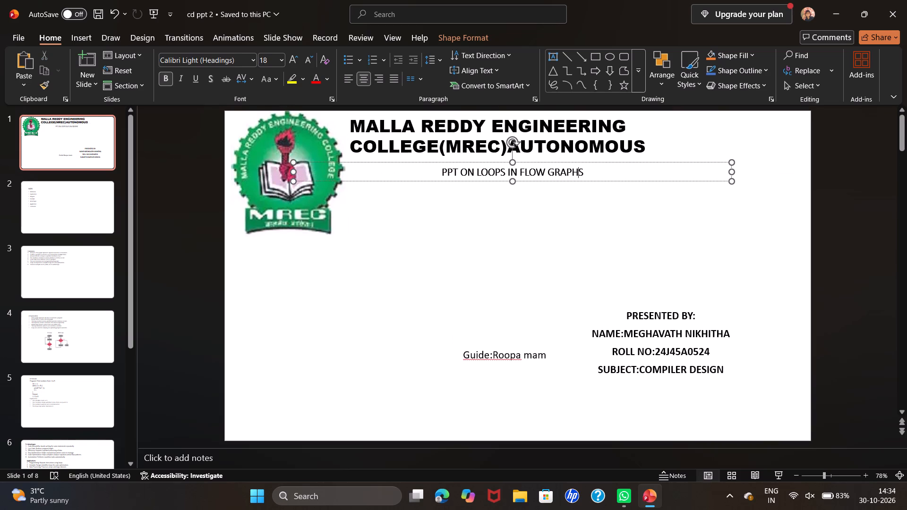
left_click_drag(601, 163, 600, 168)
left_click_drag(600, 168, 605, 205)
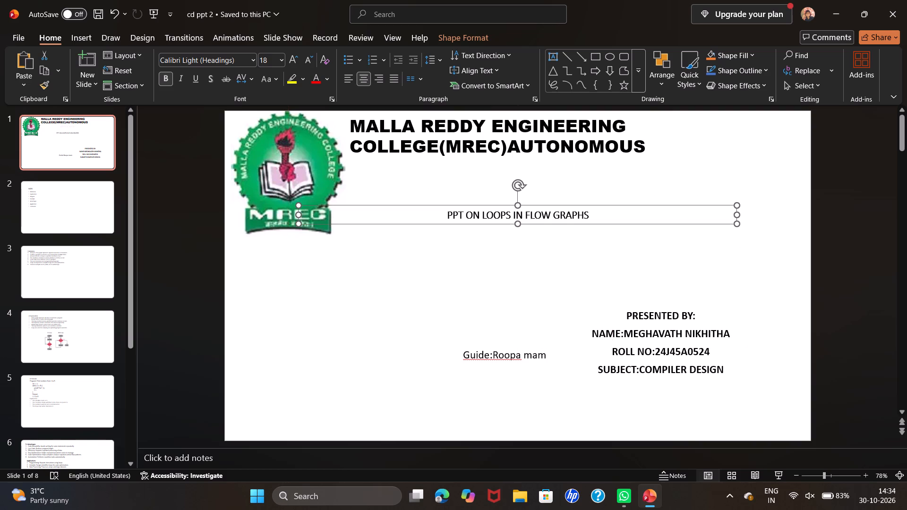
Shift the college heading slightly down and away from the logo.
left_click(456, 135)
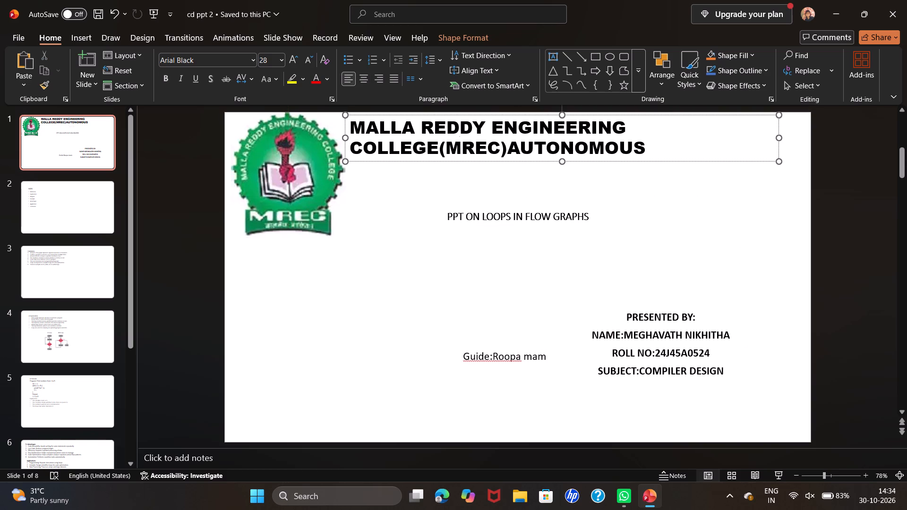
left_click_drag(462, 115, 468, 128)
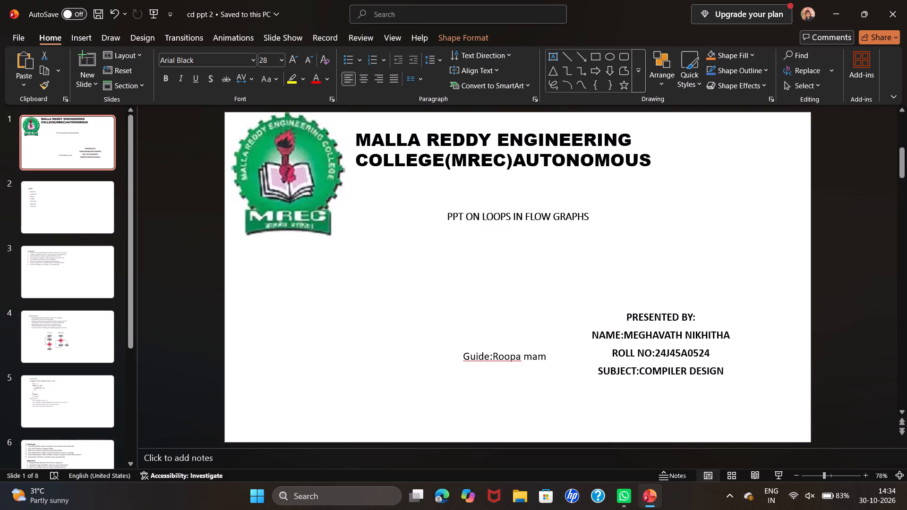
left_click_drag(468, 128, 469, 128)
Delete the spaces between MALLA, REDDY, ENGINEERING and COLLEGE in the heading to try to pull the text onto the first line.
left_click(358, 157)
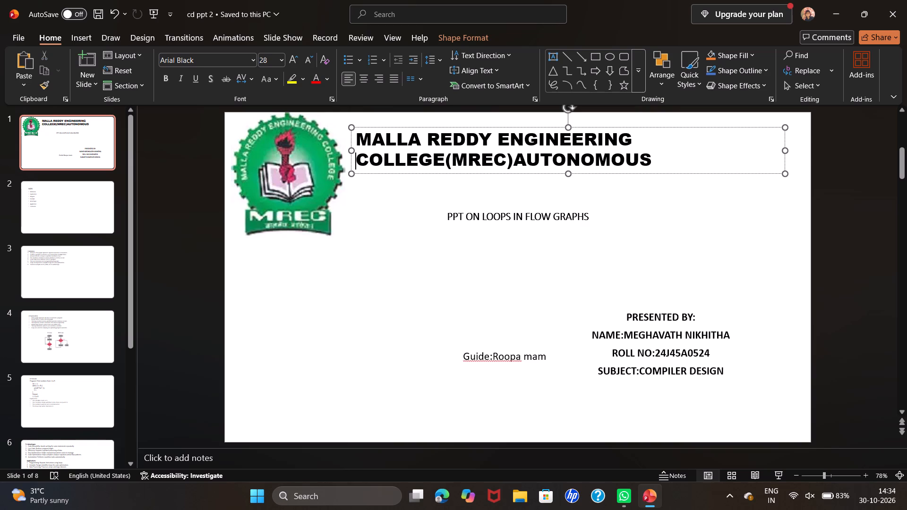
key("BackSpace")
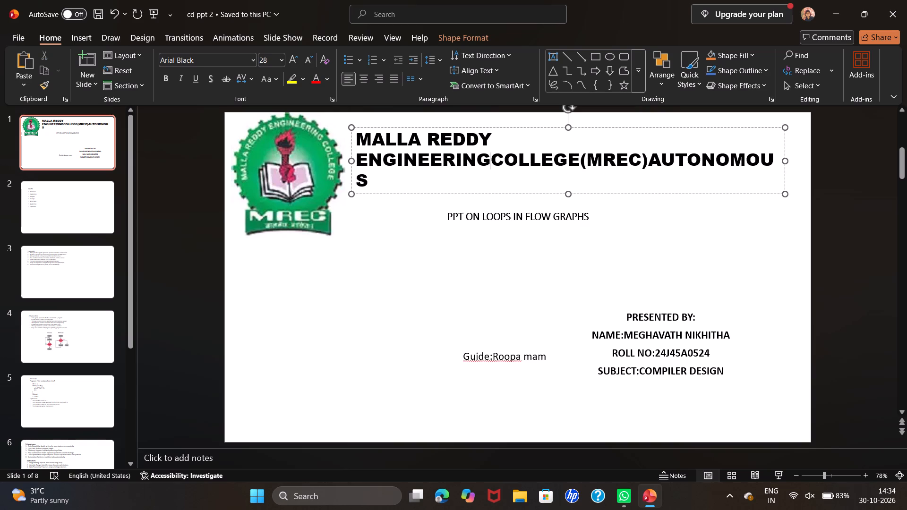
left_click(359, 157)
key("BackSpace")
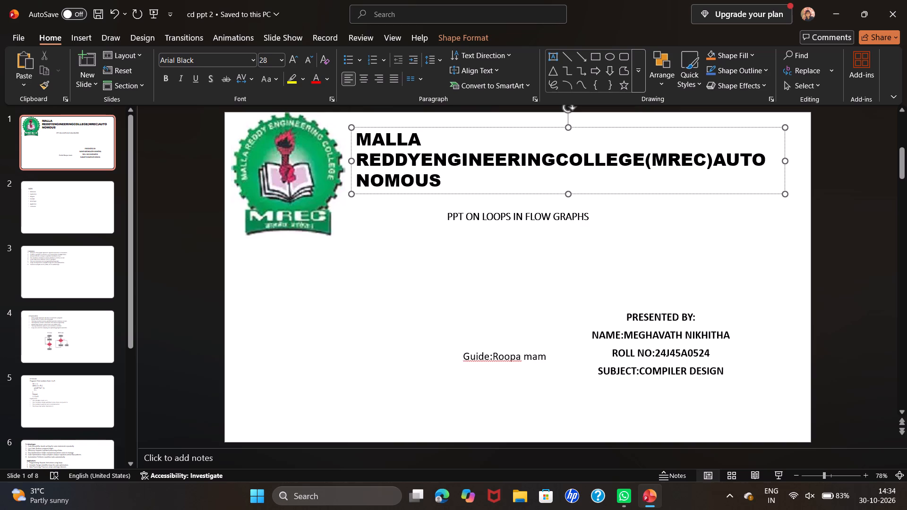
key("Left")
key("Left")
key("Left")
key("Left")
key("Left")
key("BackSpace")
key("space")
key("BackSpace")
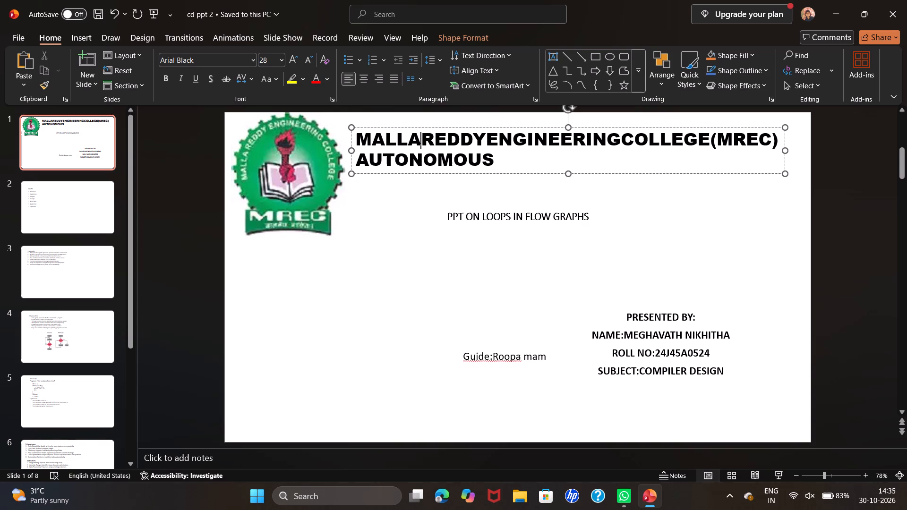
Restore the spaces between MALLA, REDDY, ENGINEERING and COLLEGE, and add spacing before (MREC)AUTONOMOUS in the college heading.
key("space")
left_click(421, 155)
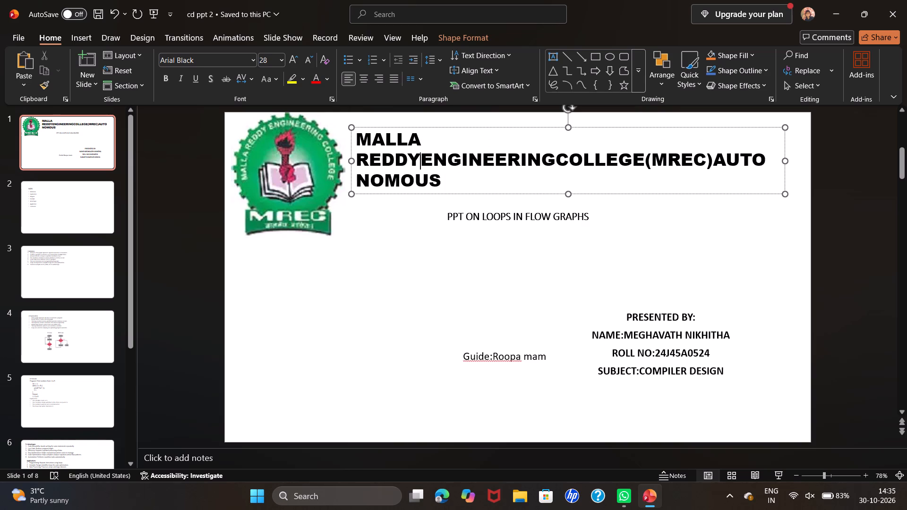
key("space")
key("space")
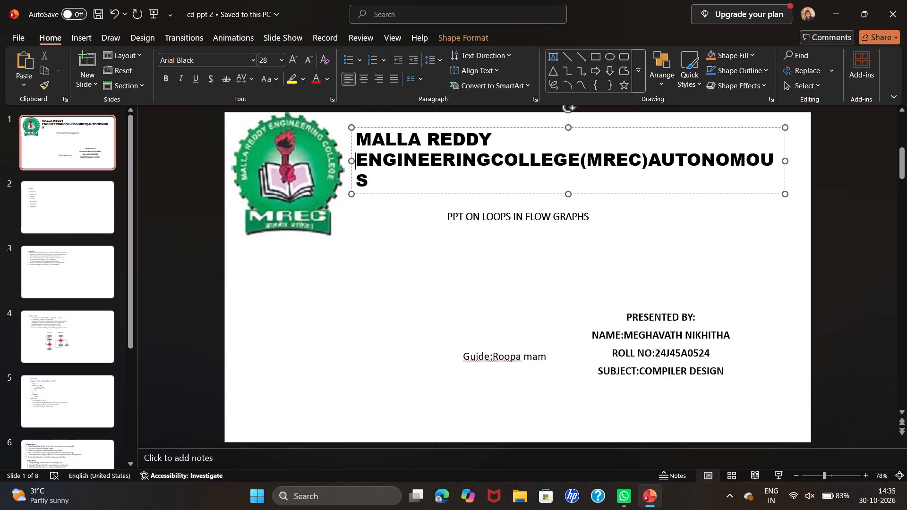
left_click(490, 156)
key("space")
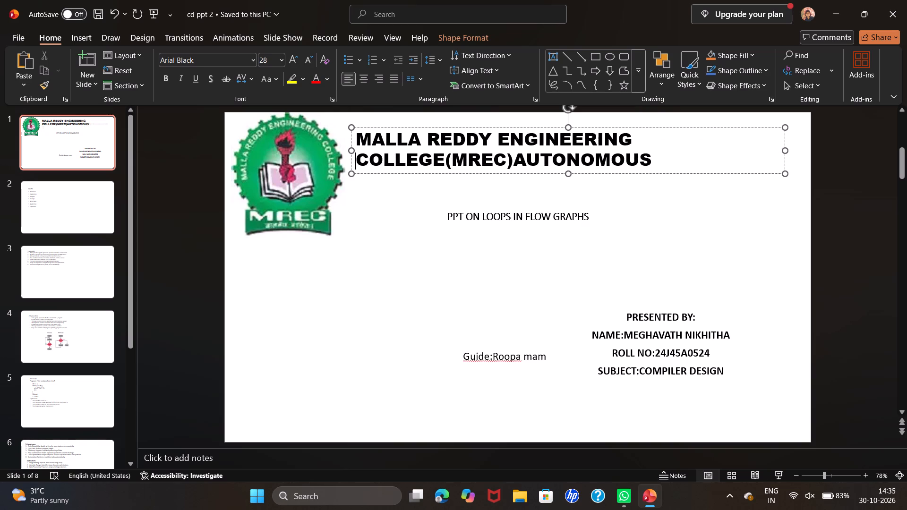
left_click(446, 158)
key("space")
key("space")
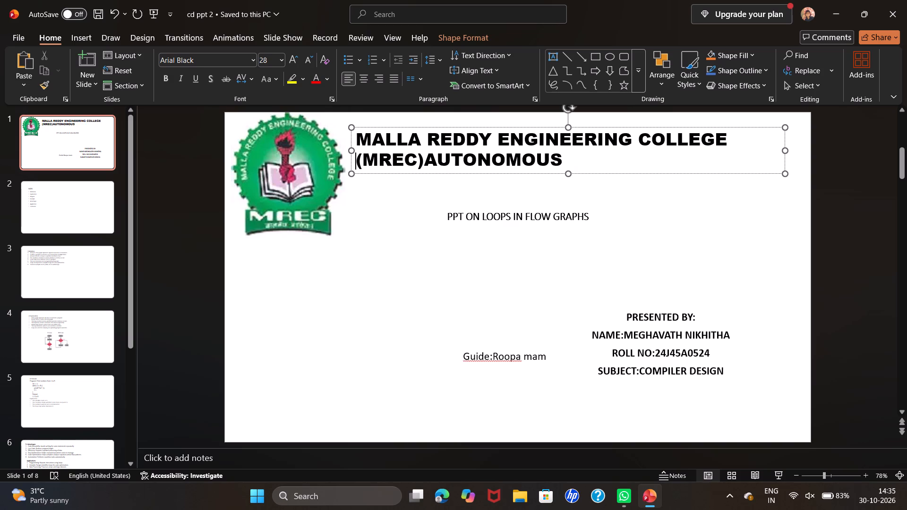
Indent the heading's second line, (MREC)AUTONOMOUS, by three tab stops to centre it roughly beneath the first line.
key("Tab")
key("Tab")
key("Tab")
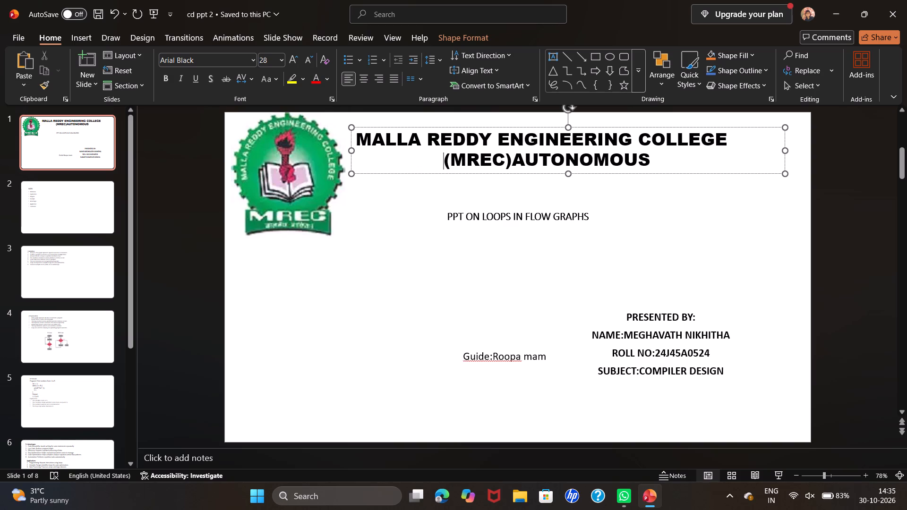
Format the title "PPT ON LOOPS IN FLOW GRAPHS" as 24 pt Arial Rounded MT Bold with the bold style turned off.
left_click(615, 210)
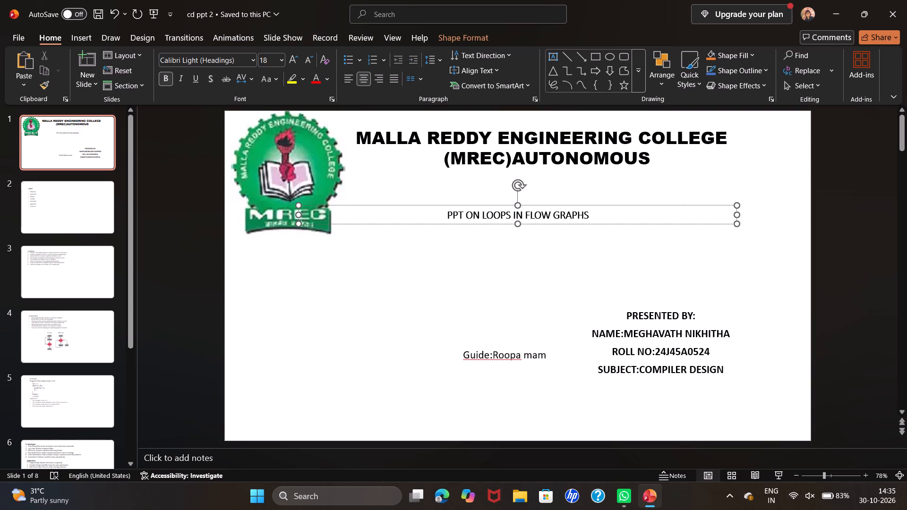
left_click_drag(450, 216, 626, 215)
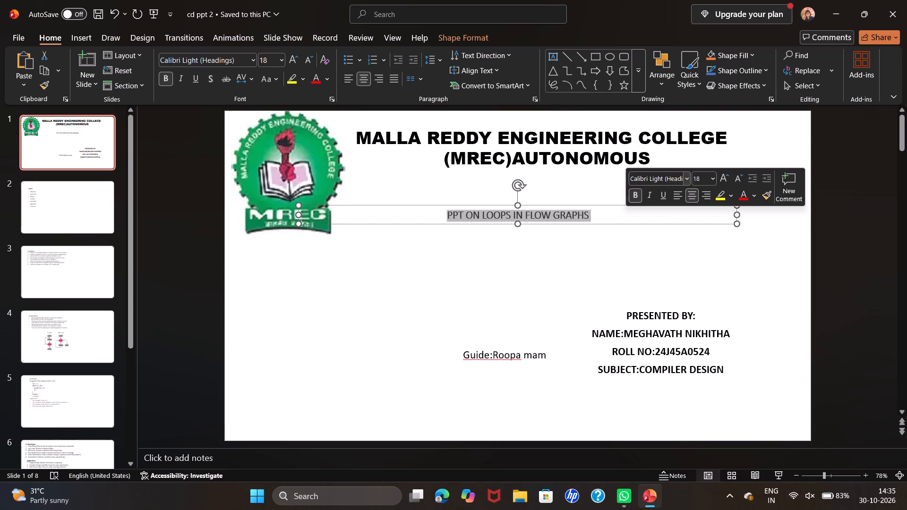
left_click(711, 179)
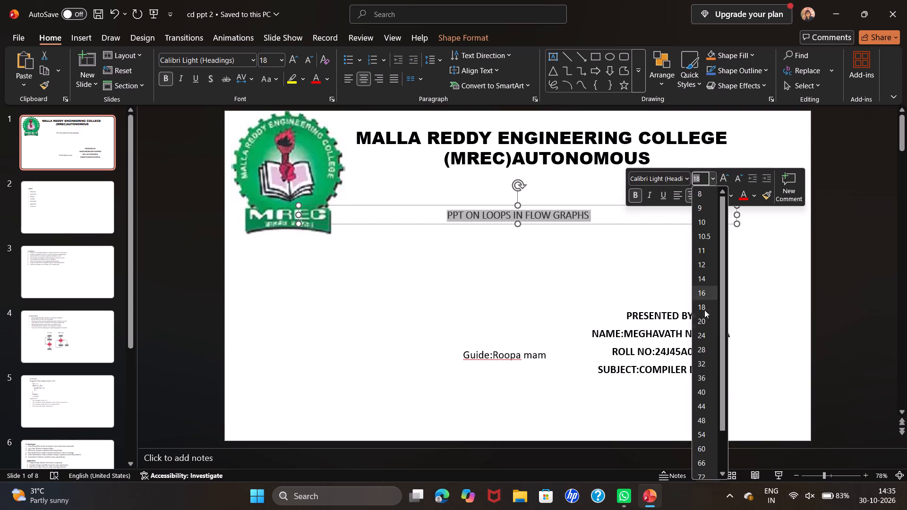
left_click(710, 335)
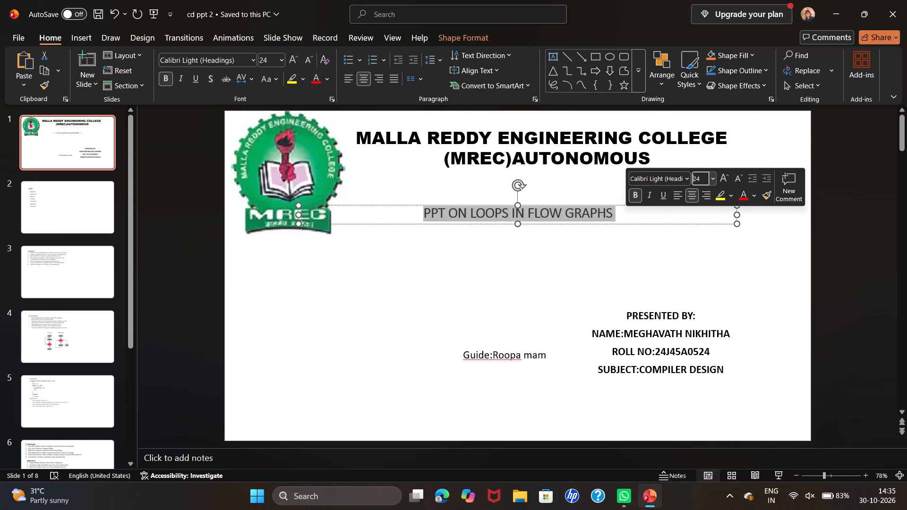
left_click(635, 197)
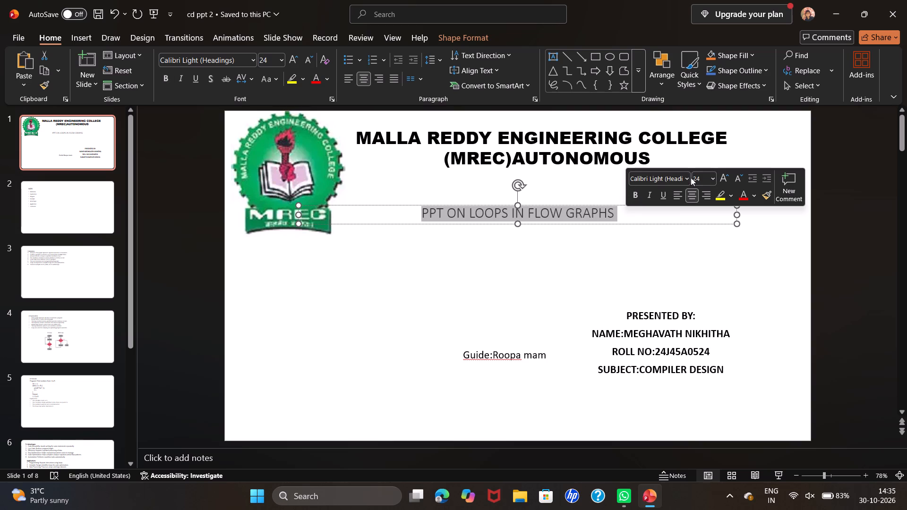
left_click(688, 178)
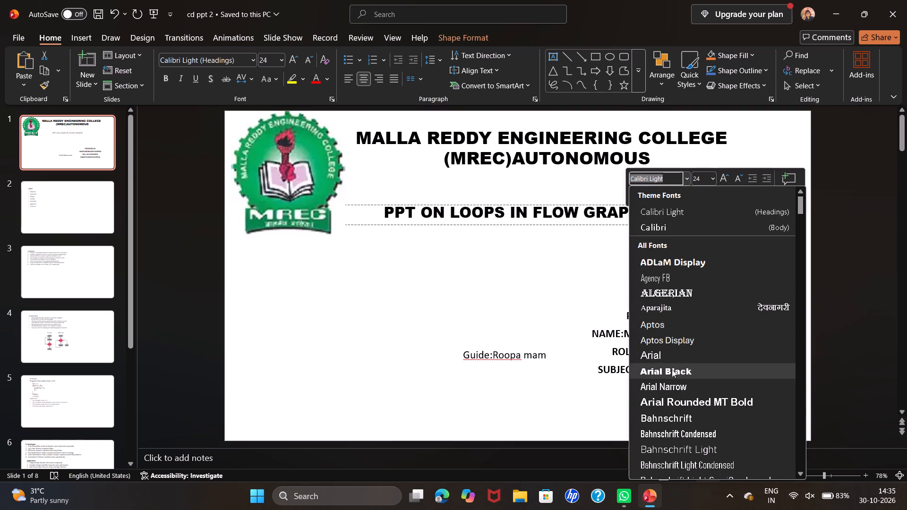
left_click(681, 401)
left_click(618, 286)
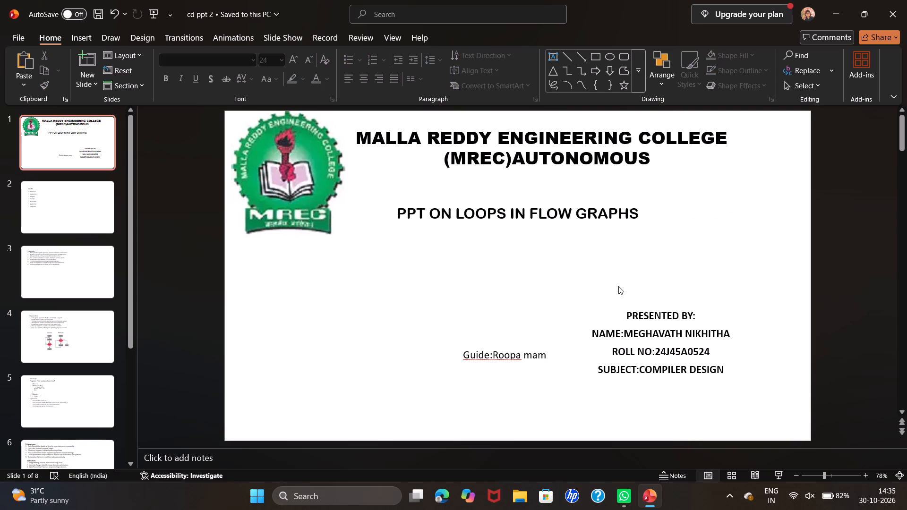
Left-align all four lines of the presenter details block, from PRESENTED BY through SUBJECT.
left_click_drag(612, 315, 662, 382)
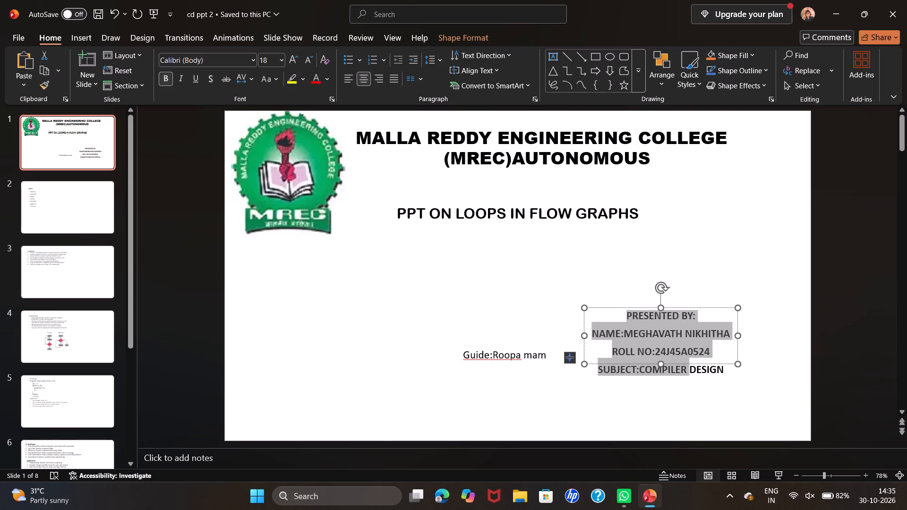
left_click_drag(662, 382, 749, 376)
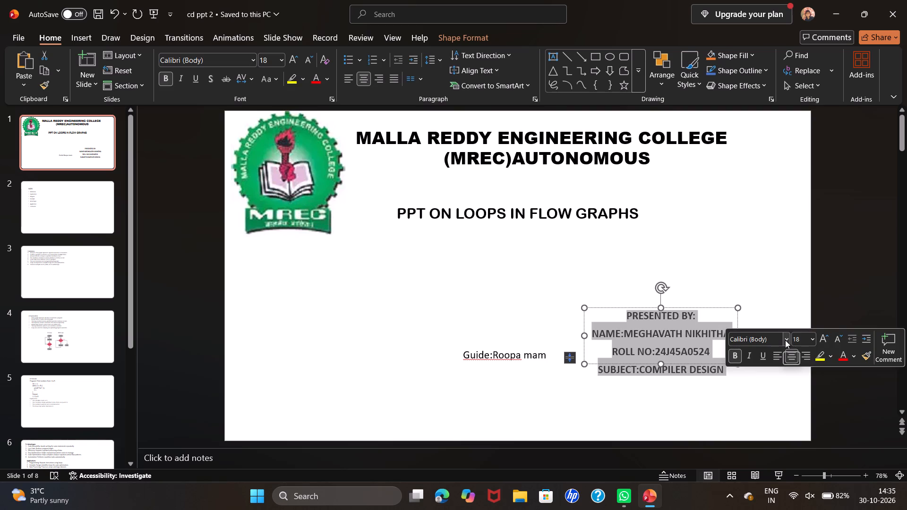
left_click(775, 351)
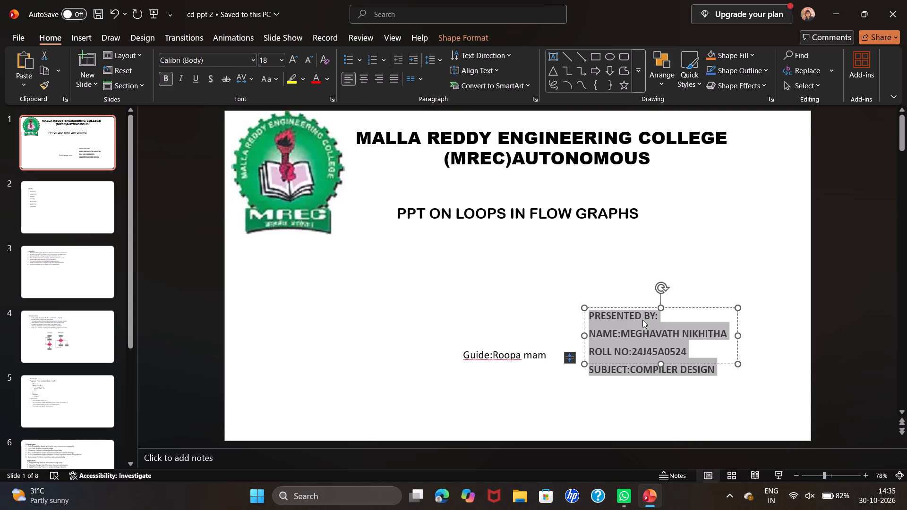
Place the text cursor at the end of the Guide line beside the presenter details.
left_click(547, 353)
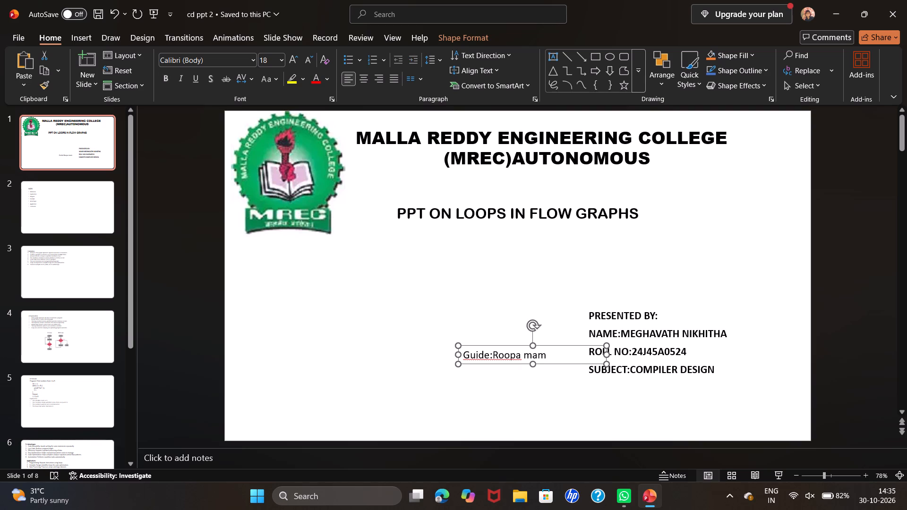
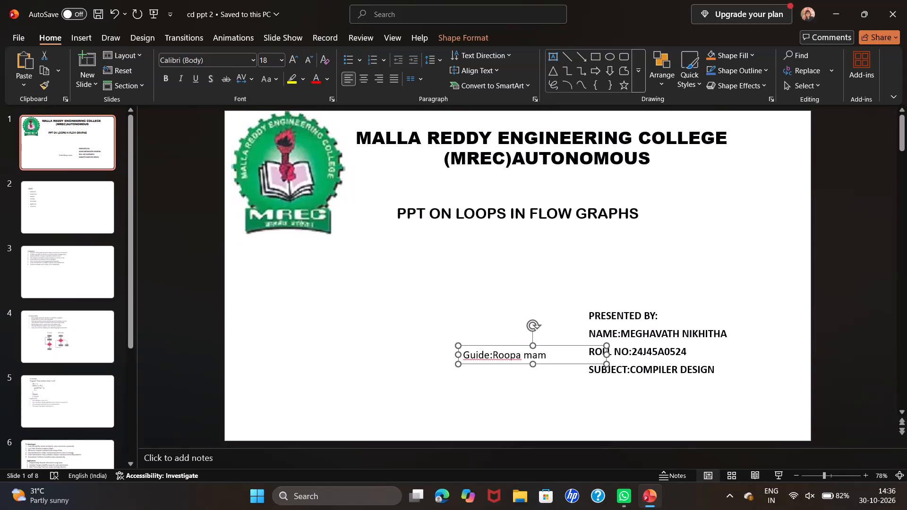
Replace the name on the NAME line of the presenter details with the new presenter's name in capitals.
left_click(730, 332)
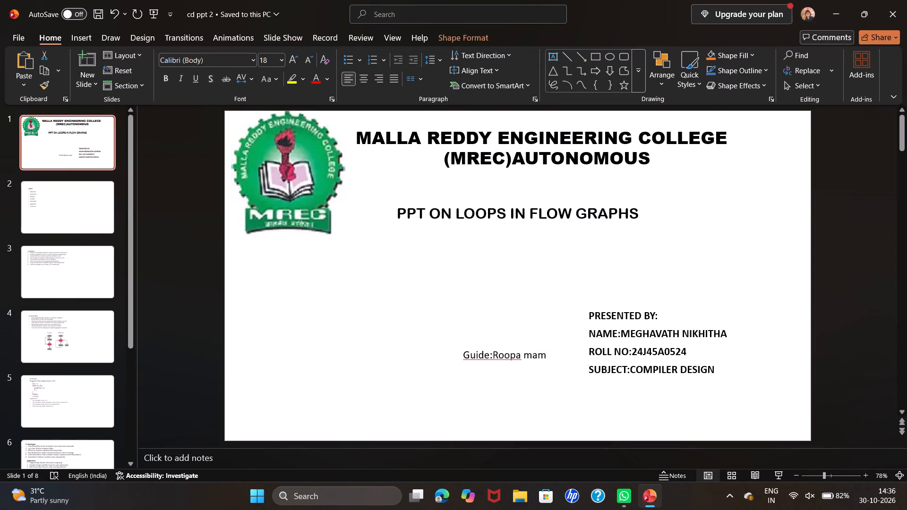
left_click(718, 331)
left_click(726, 335)
key("BackSpace")
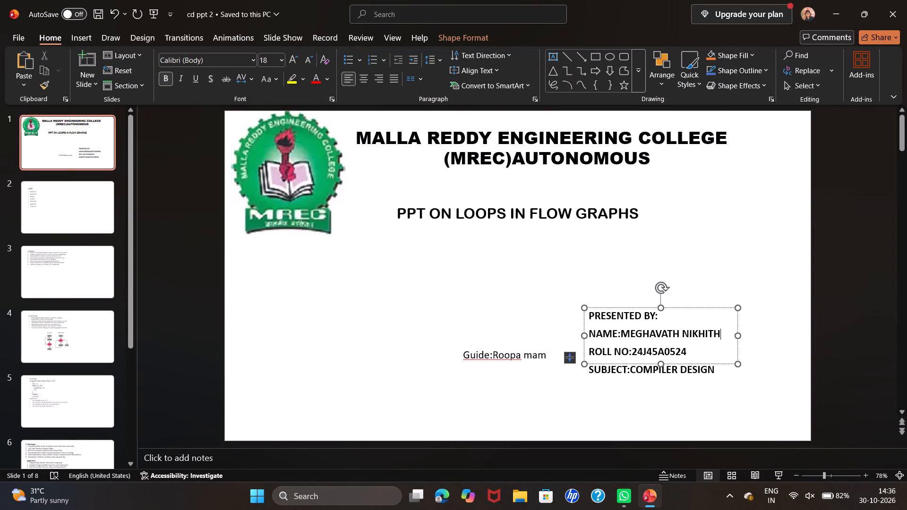
key("BackSpace")
key("BackSpace")
key("BackSpace")
key("BackSpace")
key("BackSpace")
key("BackSpace")
key("BackSpace")
key("BackSpace")
key("BackSpace")
key("BackSpace")
key("BackSpace")
key("BackSpace")
key("BackSpace")
key("BackSpace")
key("BackSpace")
key("BackSpace")
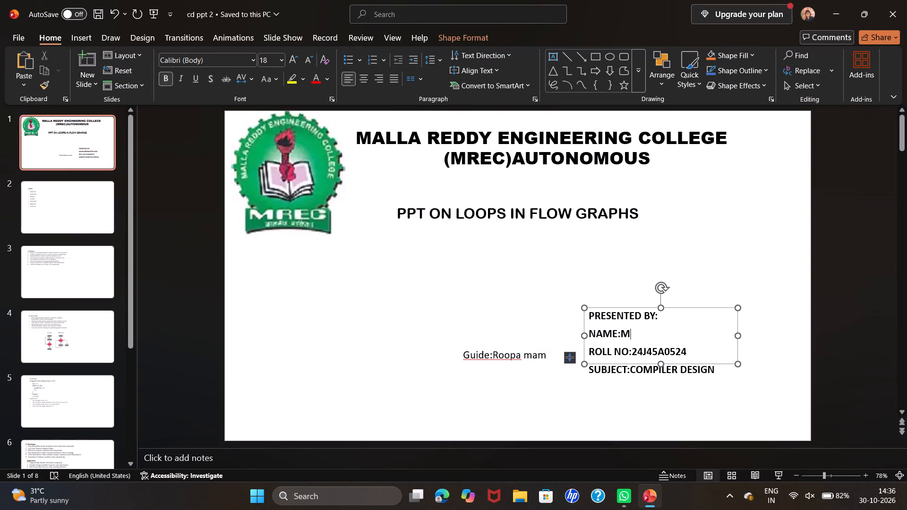
key("BackSpace")
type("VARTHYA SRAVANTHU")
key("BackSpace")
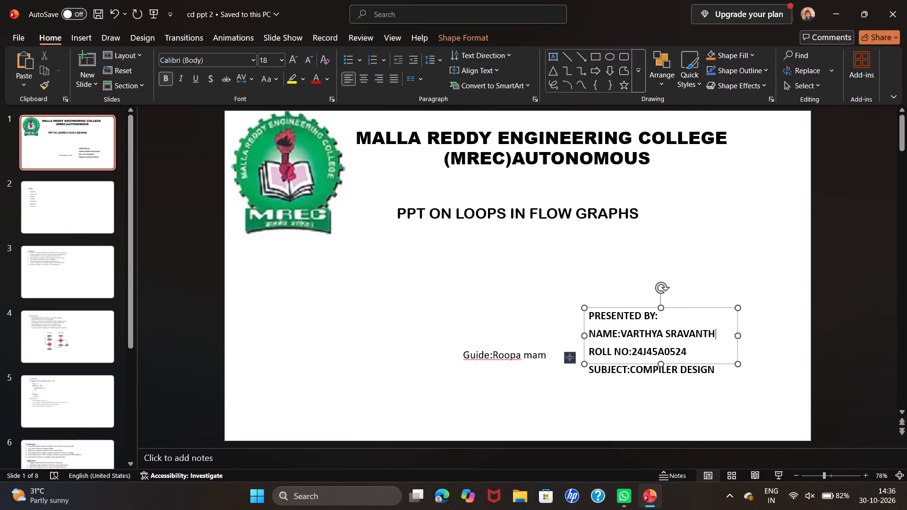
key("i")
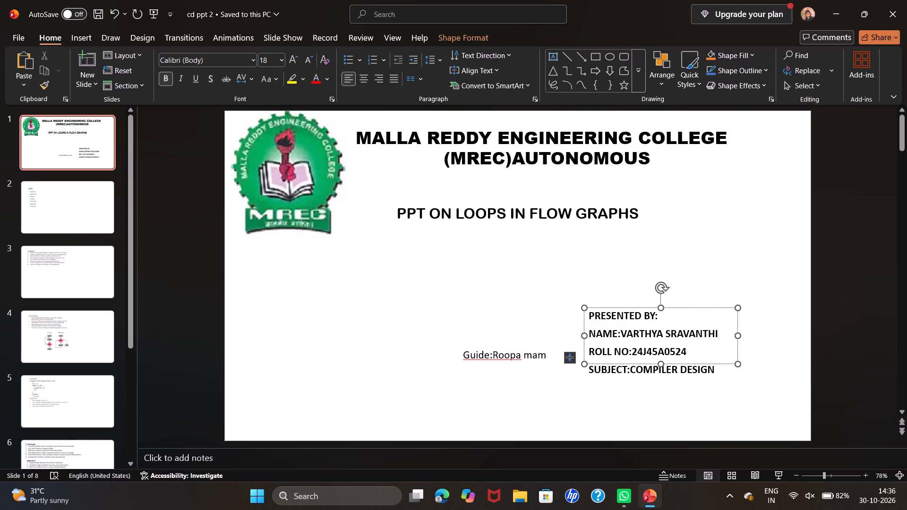
Replace the roll number on the ROLL NO line with the new presenter's roll number.
left_click(697, 350)
key("BackSpace")
key("BackSpace")
key("BackSpace")
key("BackSpace")
key("BackSpace")
key("BackSpace")
key("BackSpace")
key("BackSpace")
key("BackSpace")
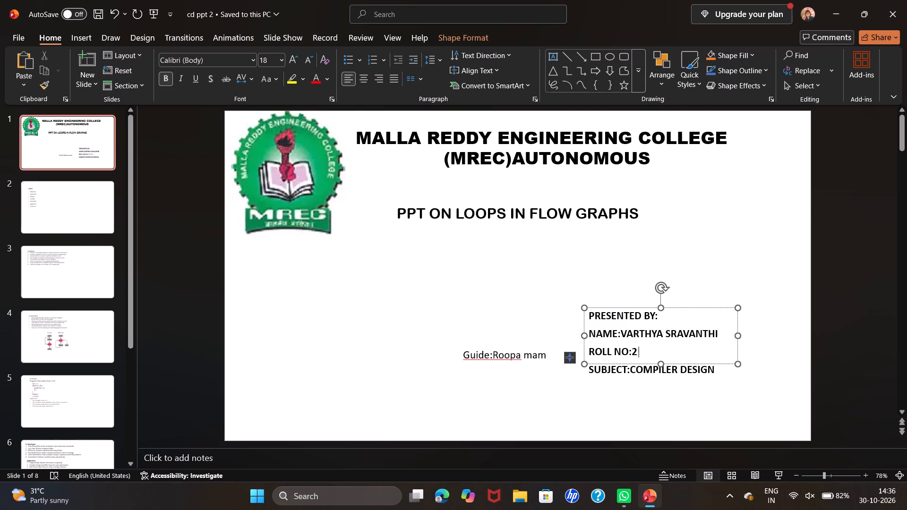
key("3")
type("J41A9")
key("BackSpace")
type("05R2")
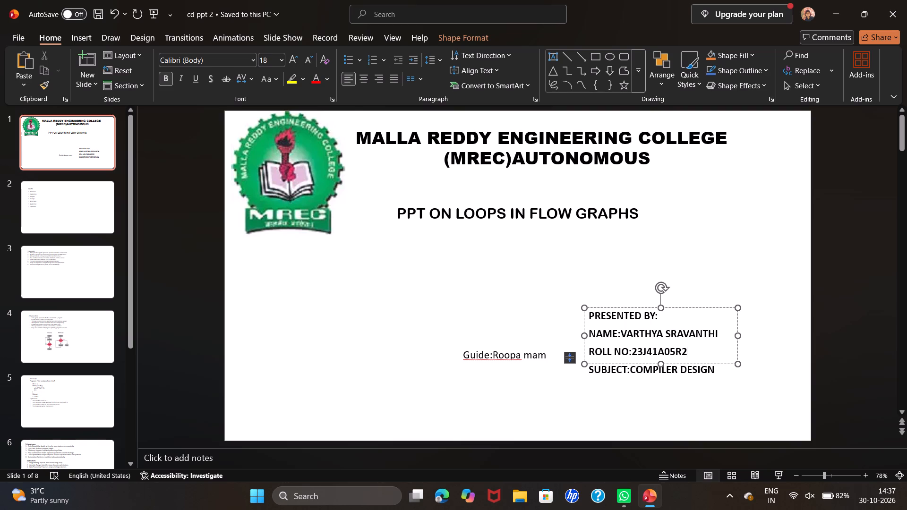
left_click(723, 366)
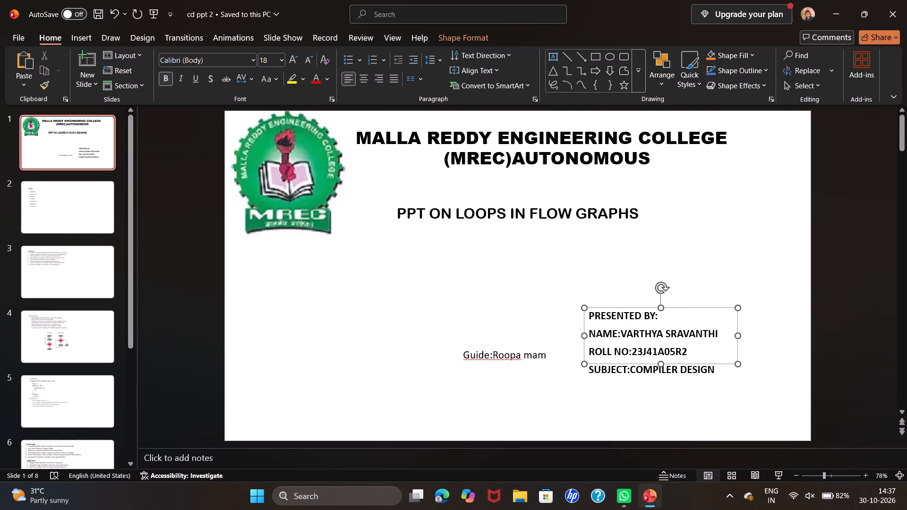
left_click(713, 368)
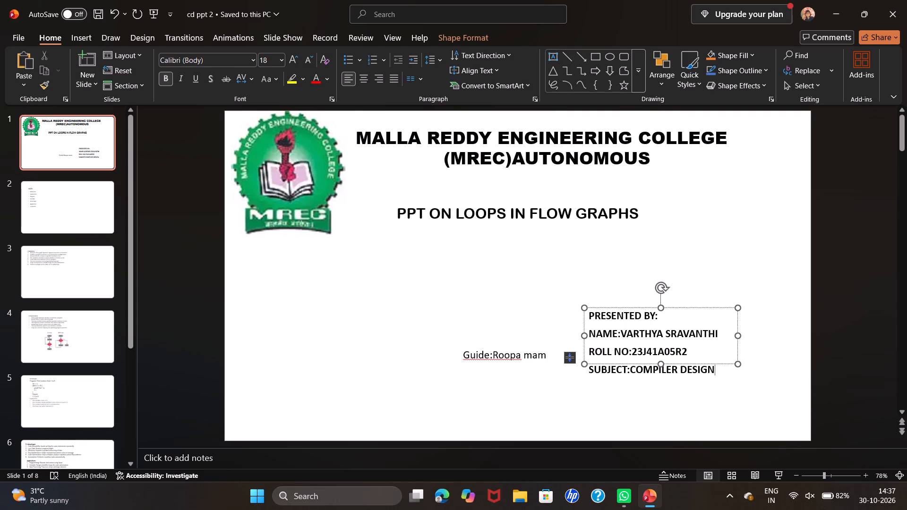
Copy the Guide line beside the presenter details and delete its text from its separate text box.
left_click(546, 355)
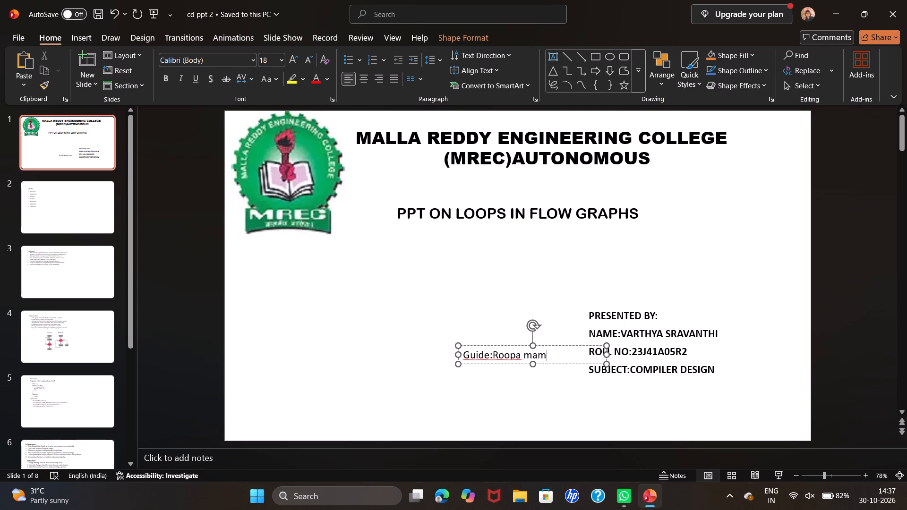
left_click_drag(546, 355, 459, 352)
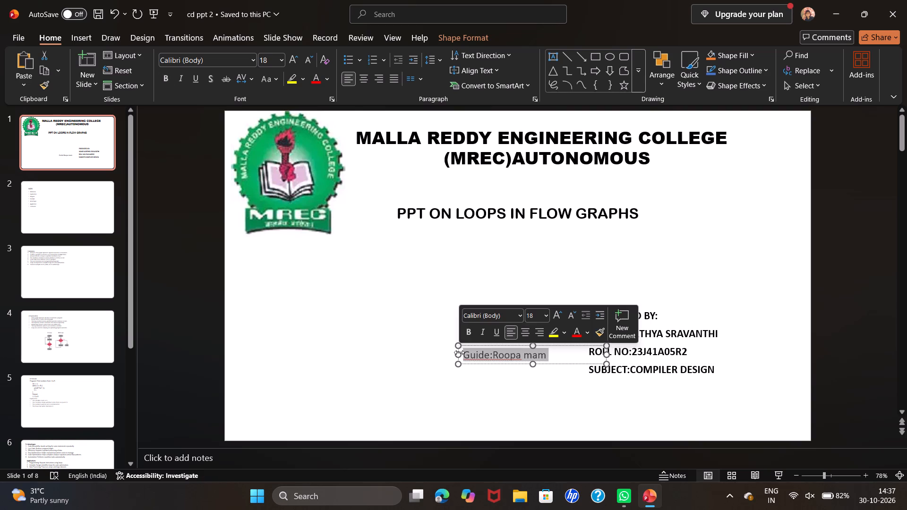
key("ctrl+c")
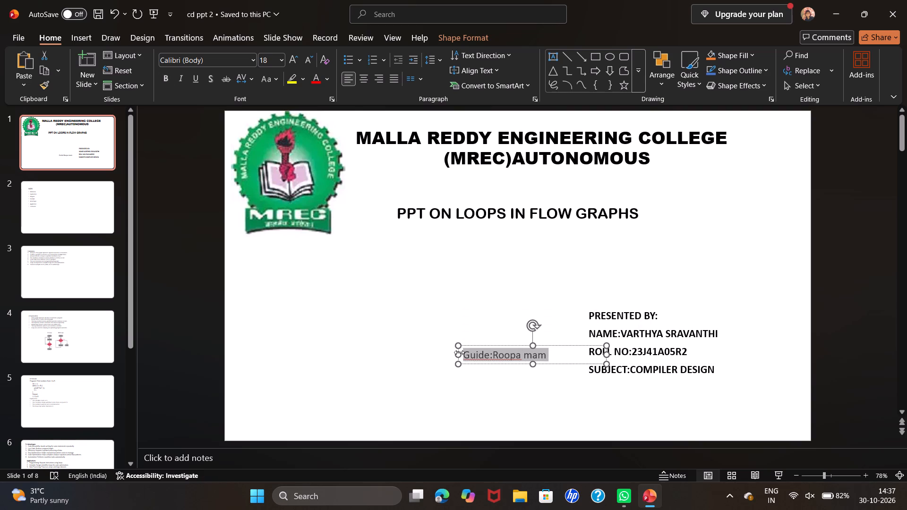
key("BackSpace")
right_click(473, 350)
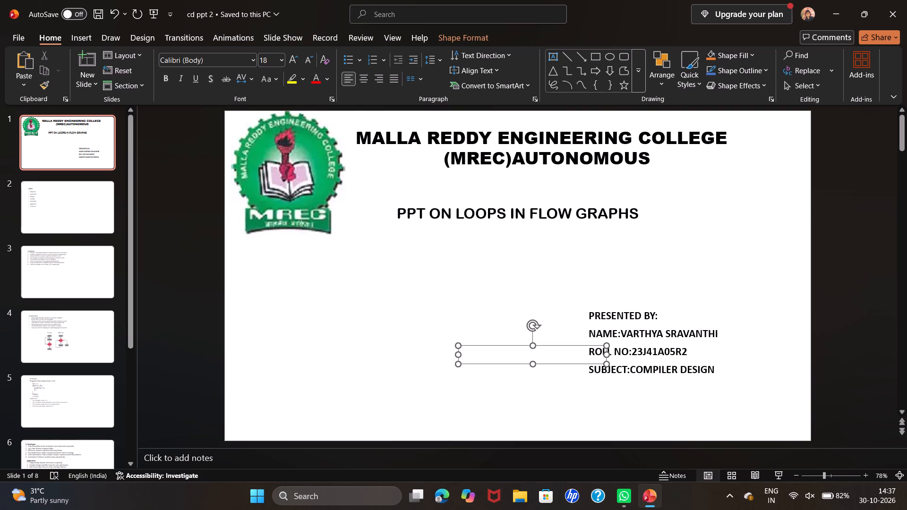
left_click(512, 36)
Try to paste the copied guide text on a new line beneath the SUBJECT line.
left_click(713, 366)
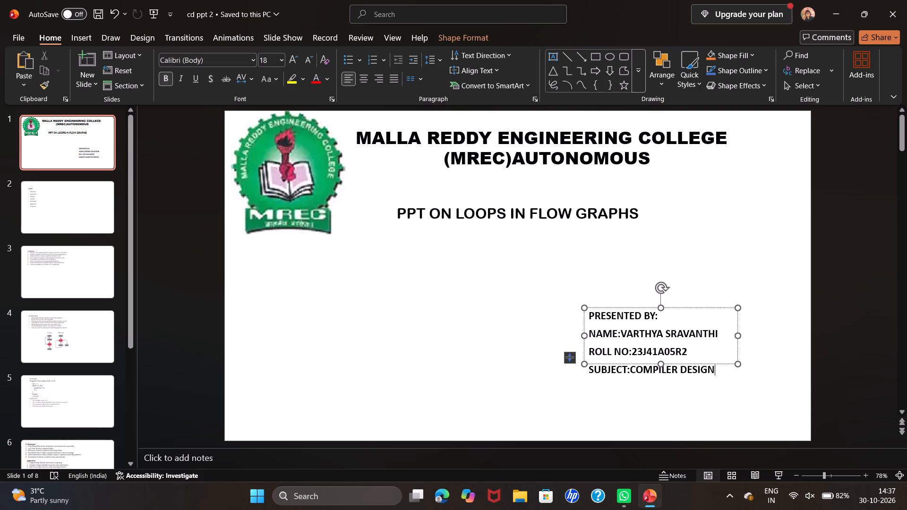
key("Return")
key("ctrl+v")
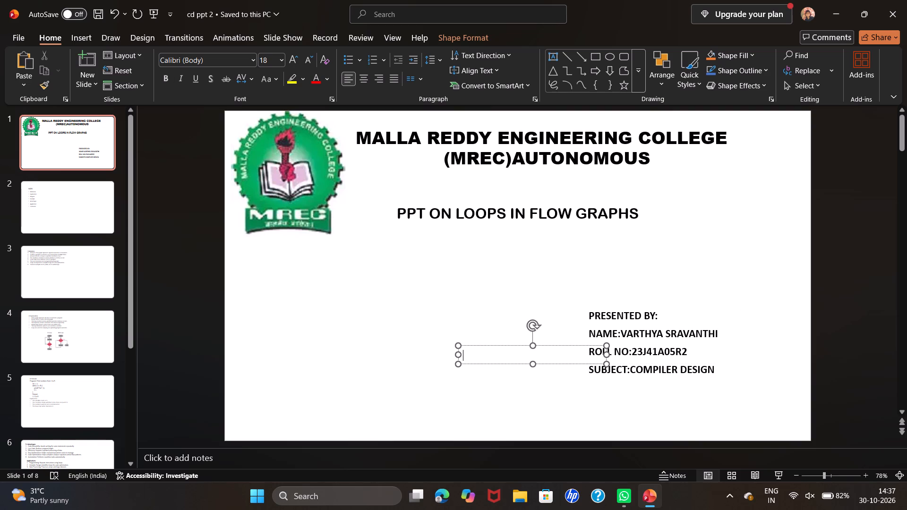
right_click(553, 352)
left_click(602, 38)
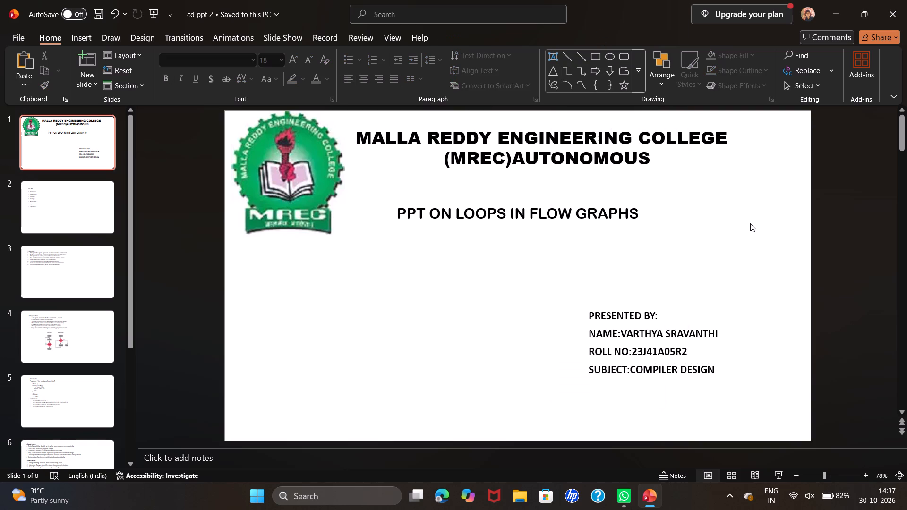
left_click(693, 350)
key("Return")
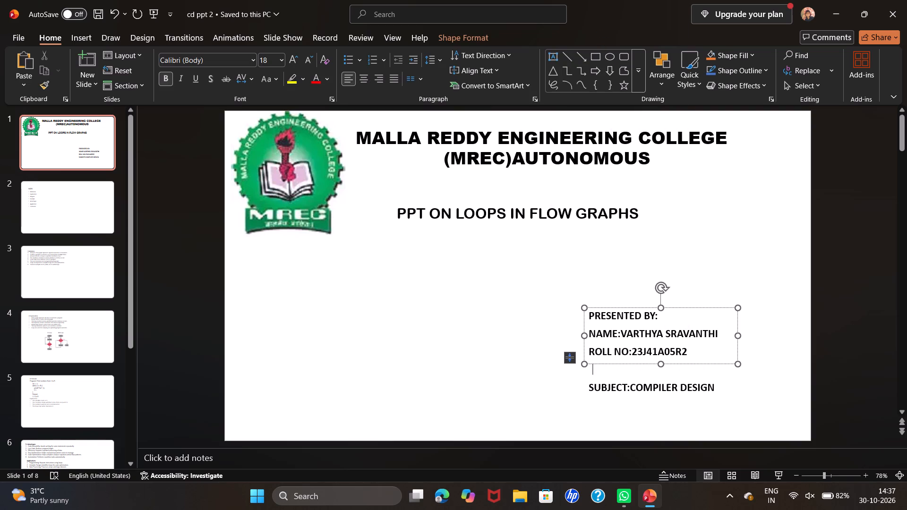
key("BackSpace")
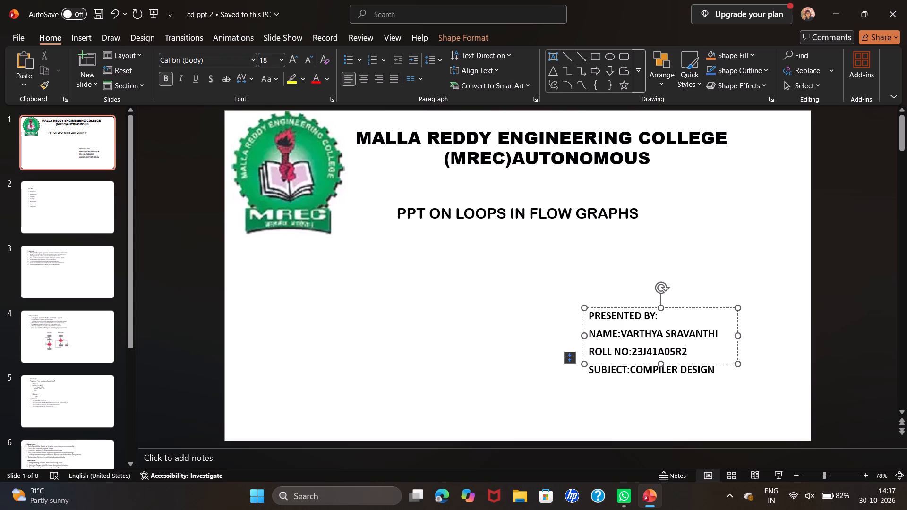
Add a line reading GUIDE:ROOPA beneath the SUBJECT line in the presenter details block.
left_click(715, 368)
key("Return")
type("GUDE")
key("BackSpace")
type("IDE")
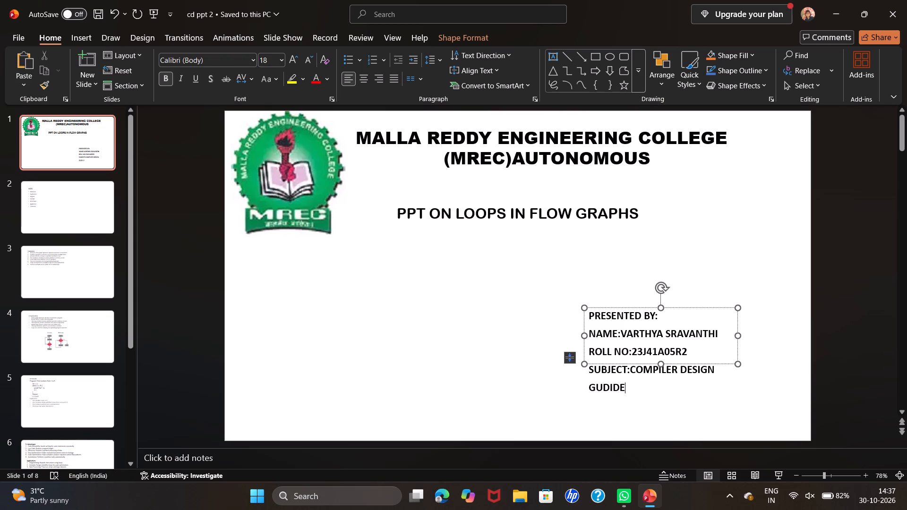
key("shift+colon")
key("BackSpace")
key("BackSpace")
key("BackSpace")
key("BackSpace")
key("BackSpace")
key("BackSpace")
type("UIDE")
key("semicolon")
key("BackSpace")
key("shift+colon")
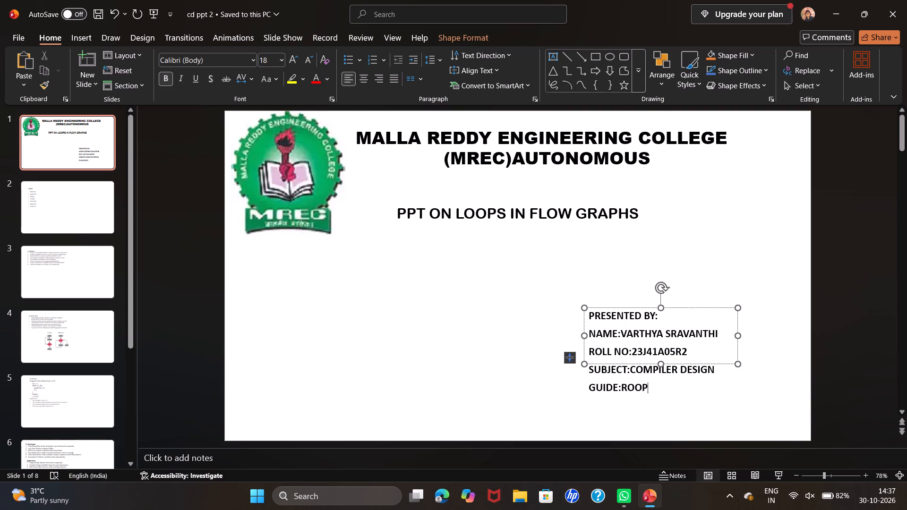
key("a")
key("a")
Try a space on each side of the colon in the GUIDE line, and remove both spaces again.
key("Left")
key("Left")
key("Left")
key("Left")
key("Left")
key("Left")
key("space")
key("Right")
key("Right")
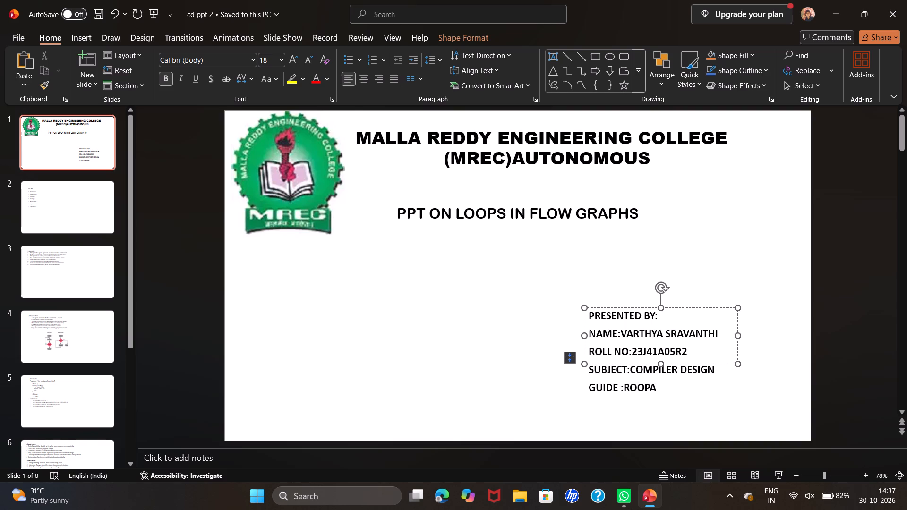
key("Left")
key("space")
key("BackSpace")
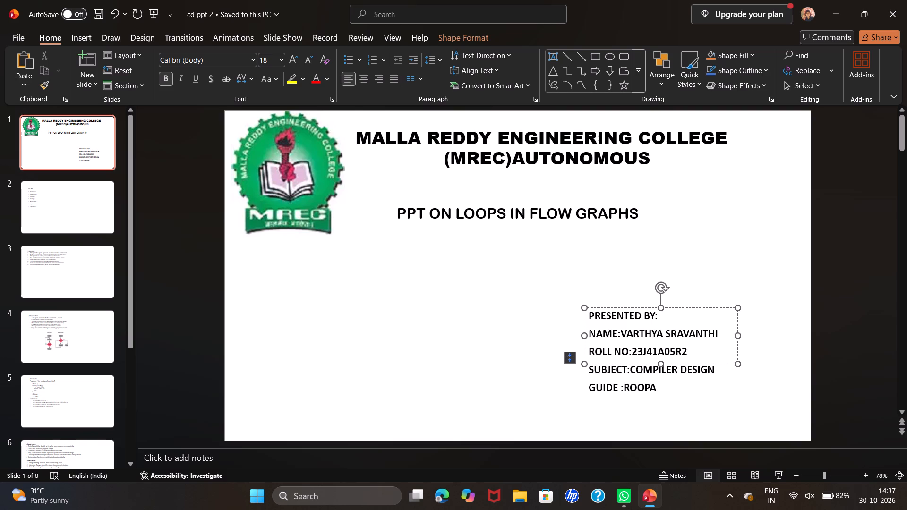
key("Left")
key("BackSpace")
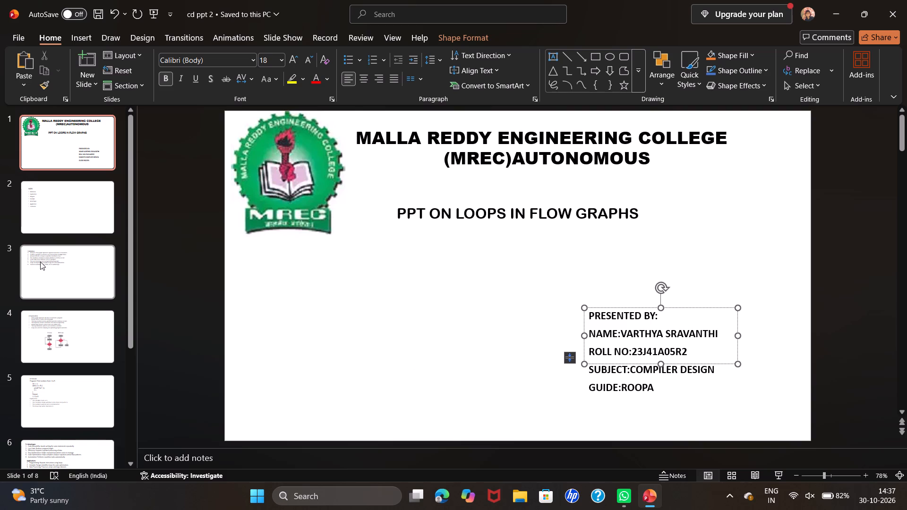
Set the INDEX heading on slide 2 to font size 20.
left_click(55, 209)
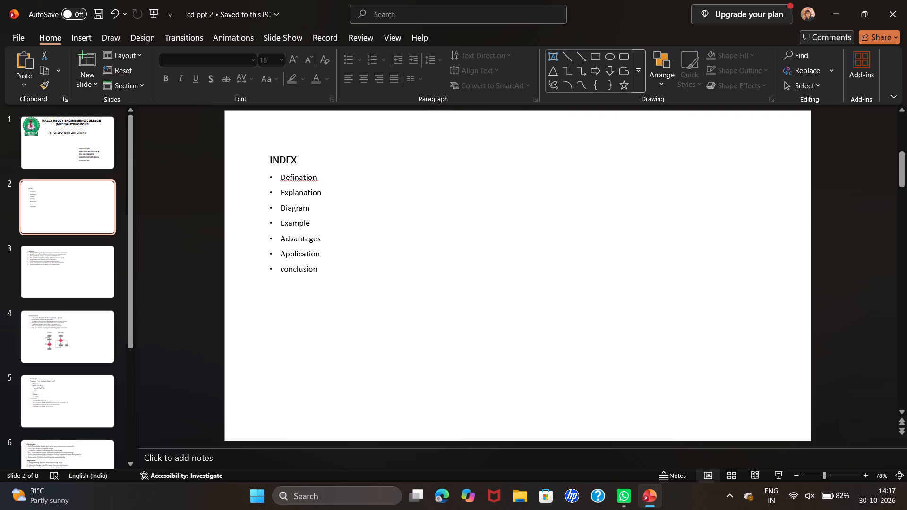
left_click_drag(270, 157, 406, 263)
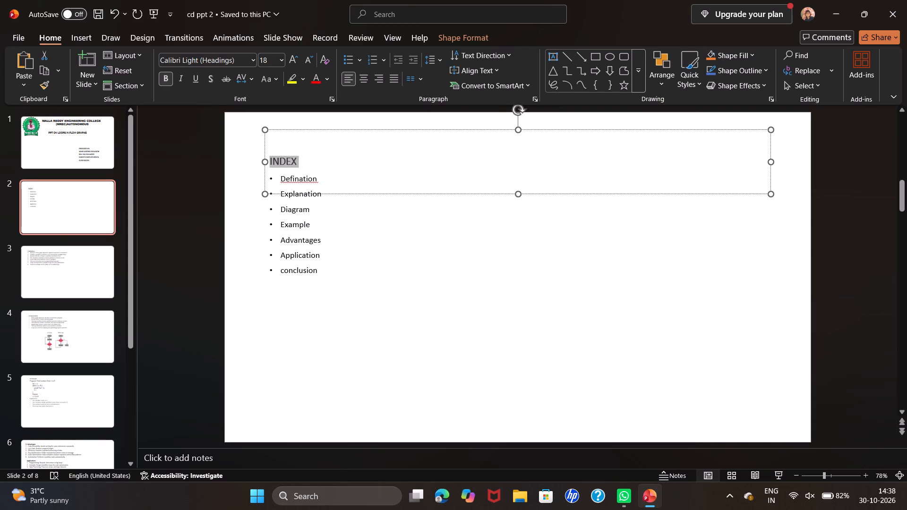
left_click_drag(406, 263, 406, 264)
left_click(493, 226)
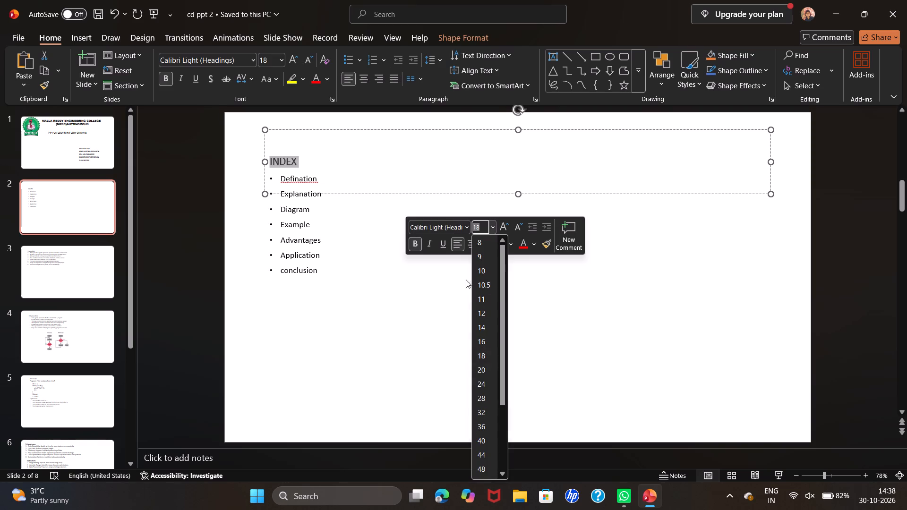
left_click(486, 370)
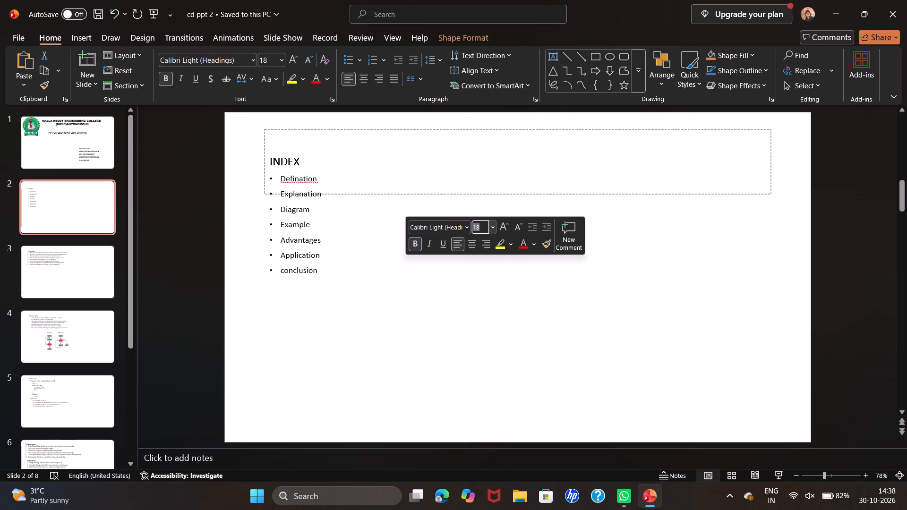
Set all the bullet items beneath the INDEX heading, from Defination to conclusion, to font size 18.
left_click(349, 209)
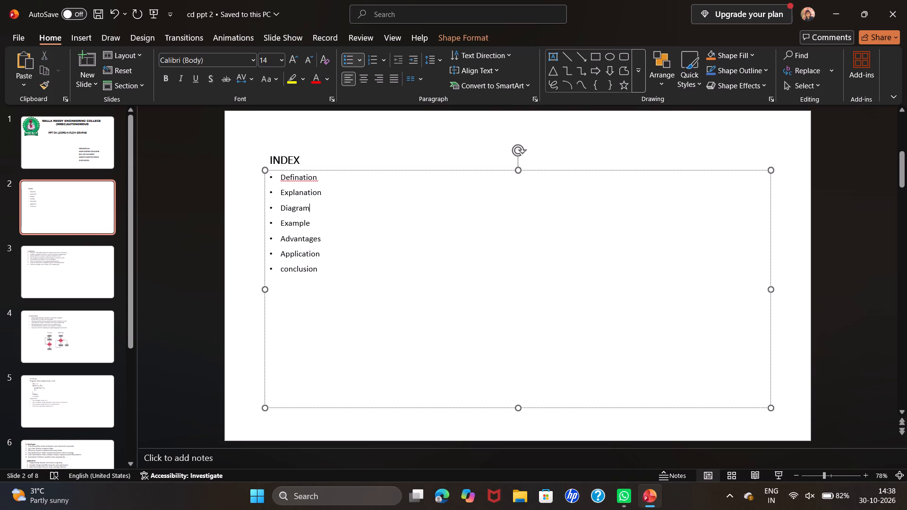
left_click_drag(279, 178, 325, 280)
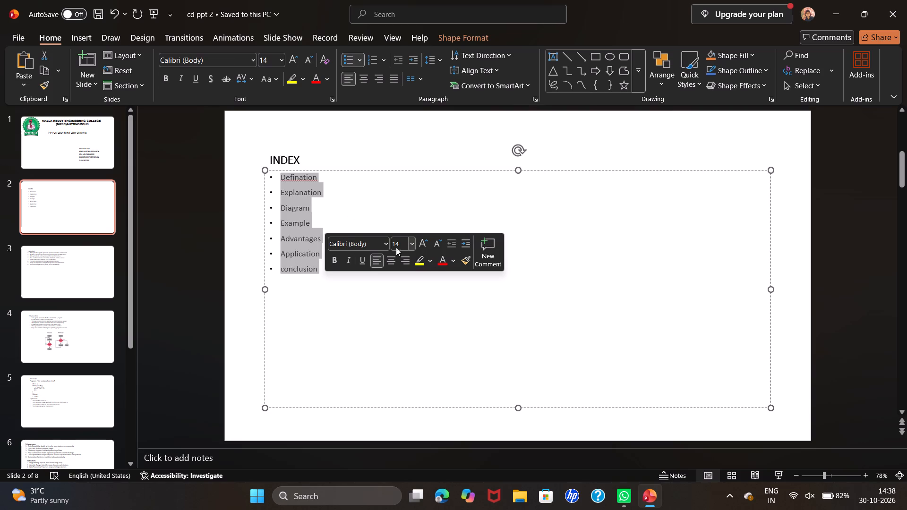
left_click(413, 245)
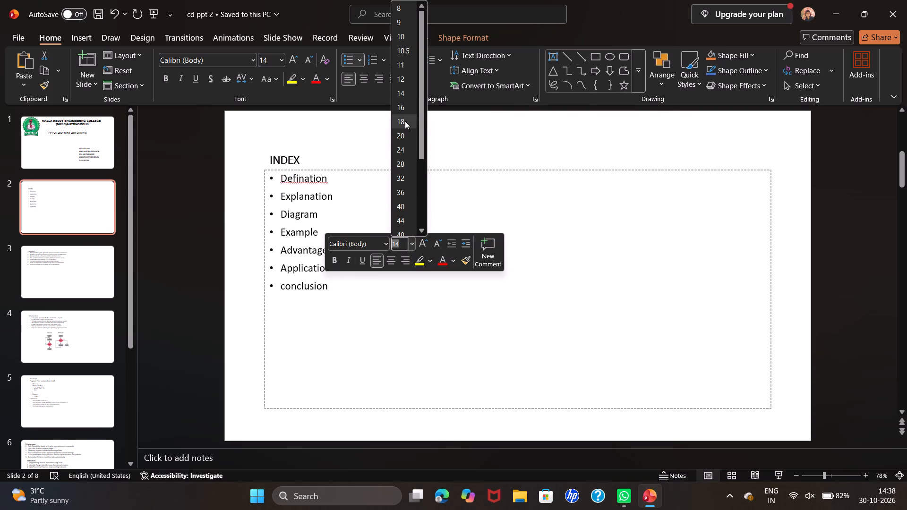
left_click(405, 121)
Set the Definition heading text and its eight numbered points on slide 3 to font size 18.
left_click(72, 274)
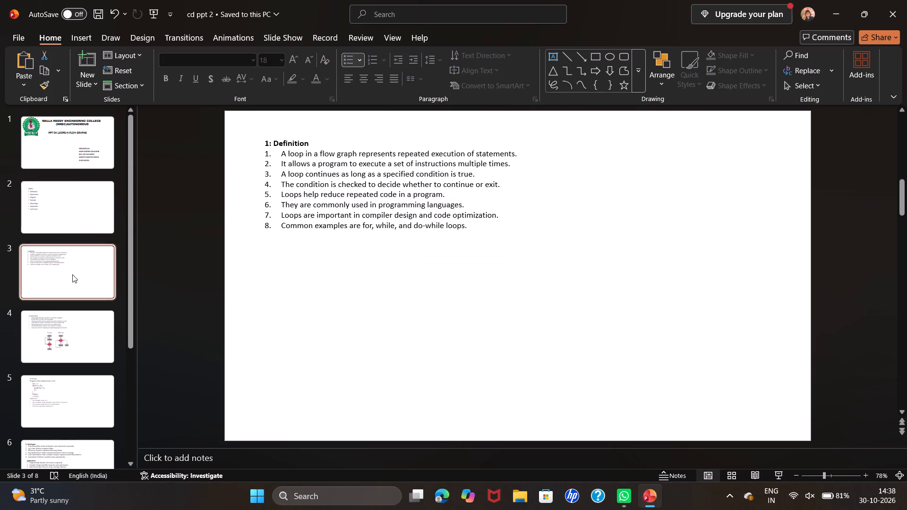
left_click_drag(267, 141, 375, 210)
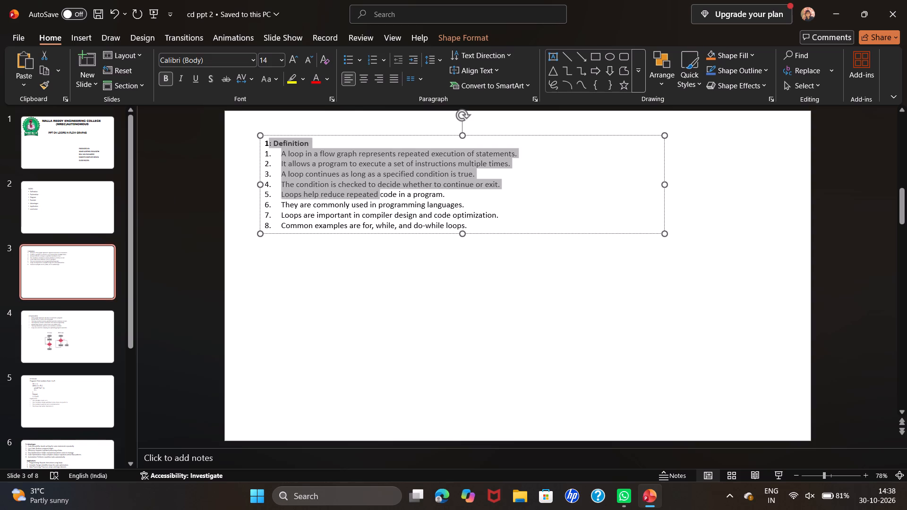
left_click_drag(375, 210, 514, 237)
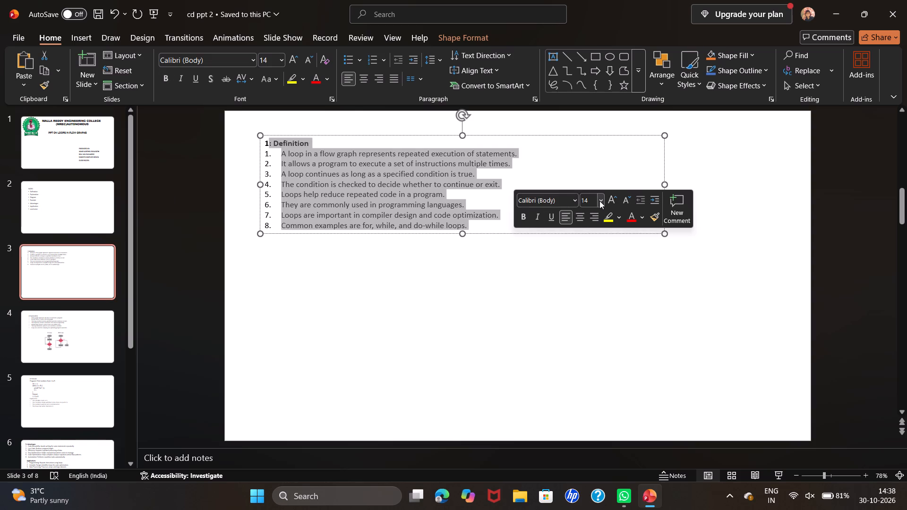
left_click(599, 201)
left_click(592, 332)
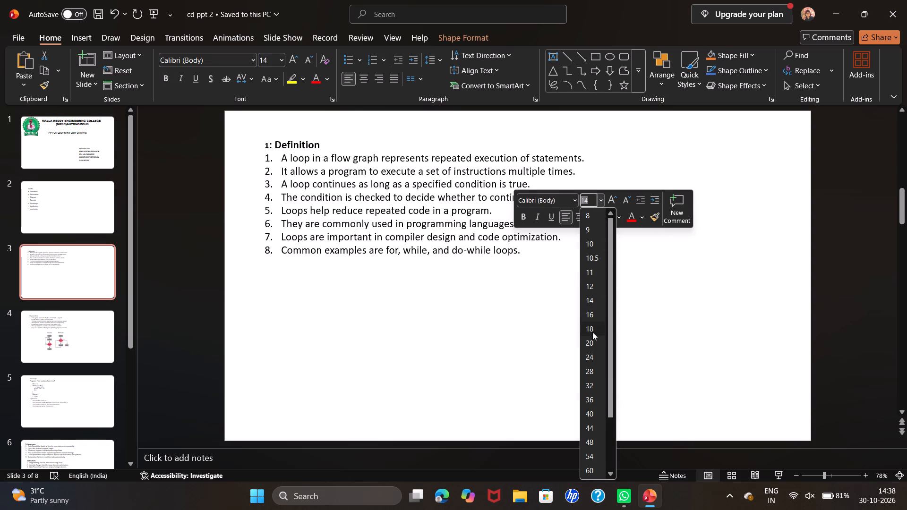
Remove the "1:" prefix from the Definition heading and insert a blank line between the heading and the numbered points.
left_click(341, 135)
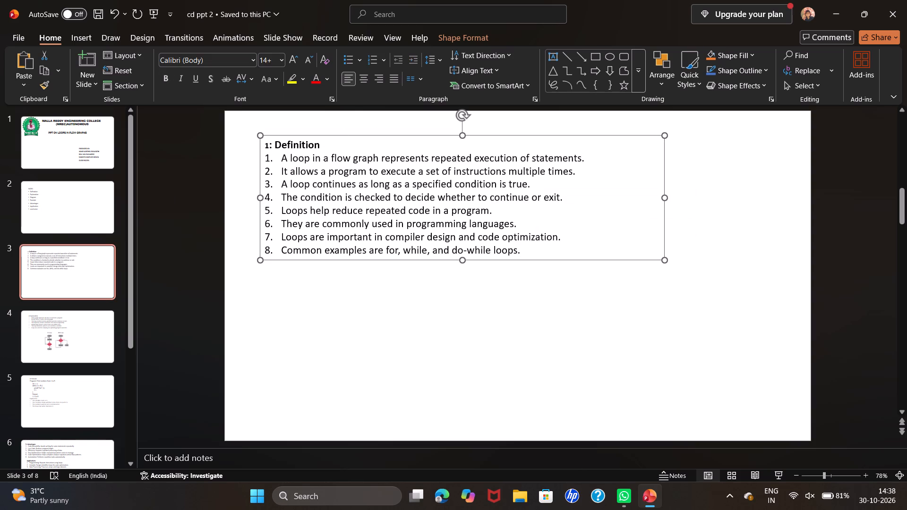
left_click(270, 145)
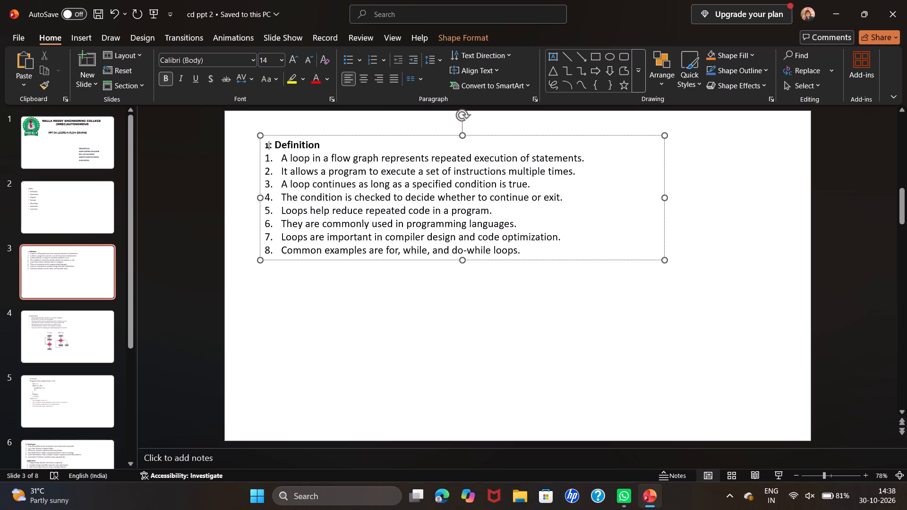
key("Right")
key("BackSpace")
key("BackSpace")
left_click(329, 146)
key("Return")
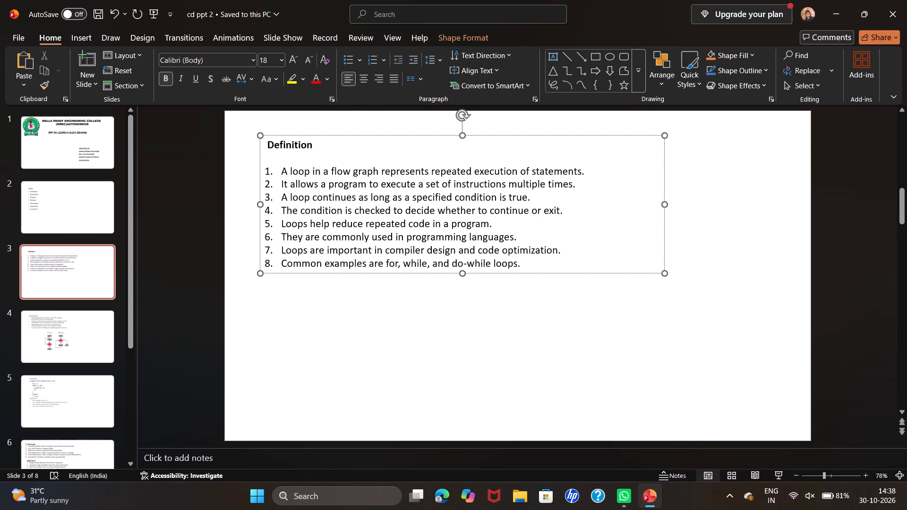
Set the Definition heading on slide 3 to font size 20.
left_click_drag(322, 146, 274, 140)
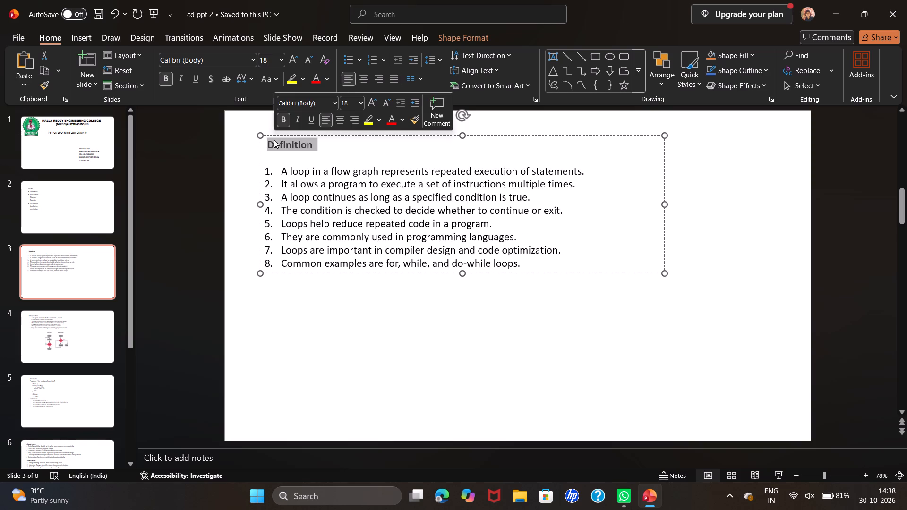
left_click(359, 103)
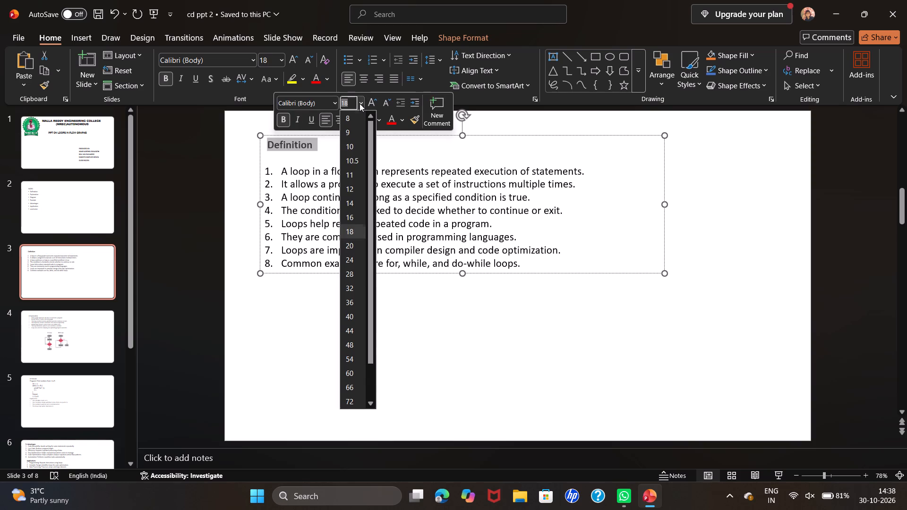
left_click(351, 246)
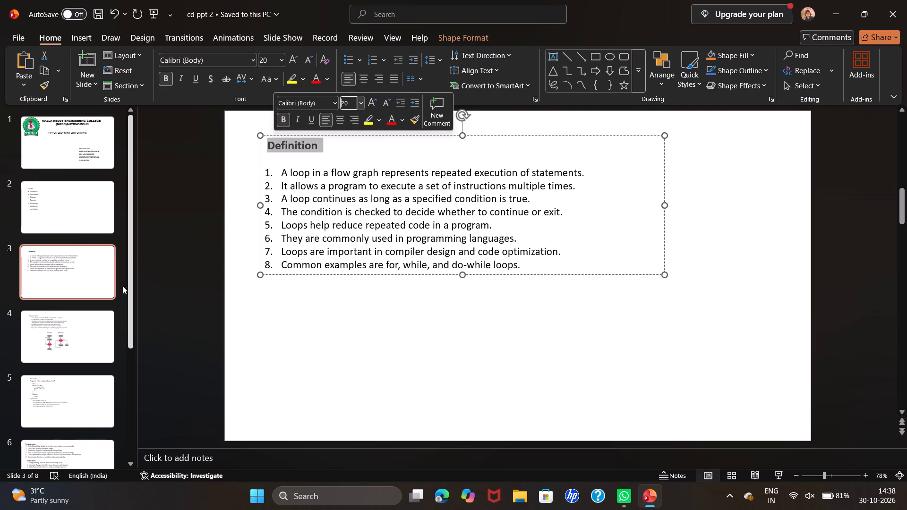
Remove the "2:" prefix from the Explanation heading on slide 4.
left_click(76, 333)
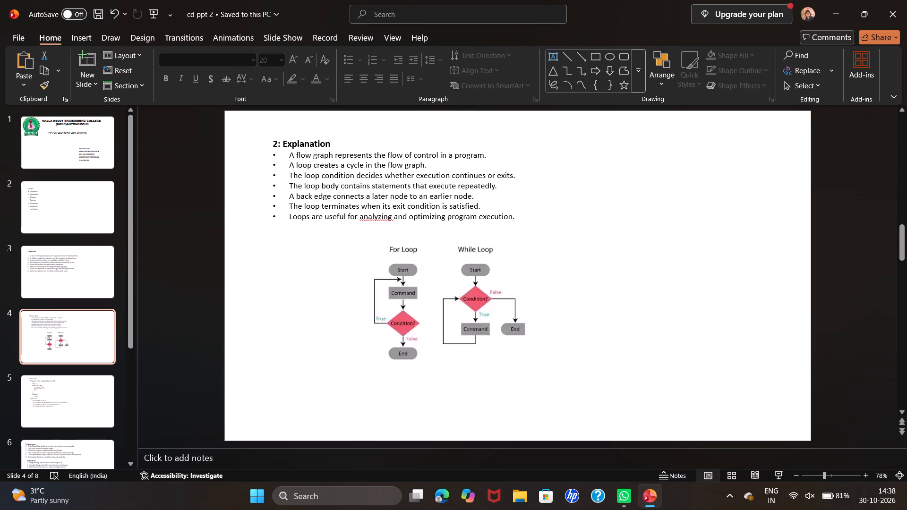
left_click_drag(273, 143, 279, 142)
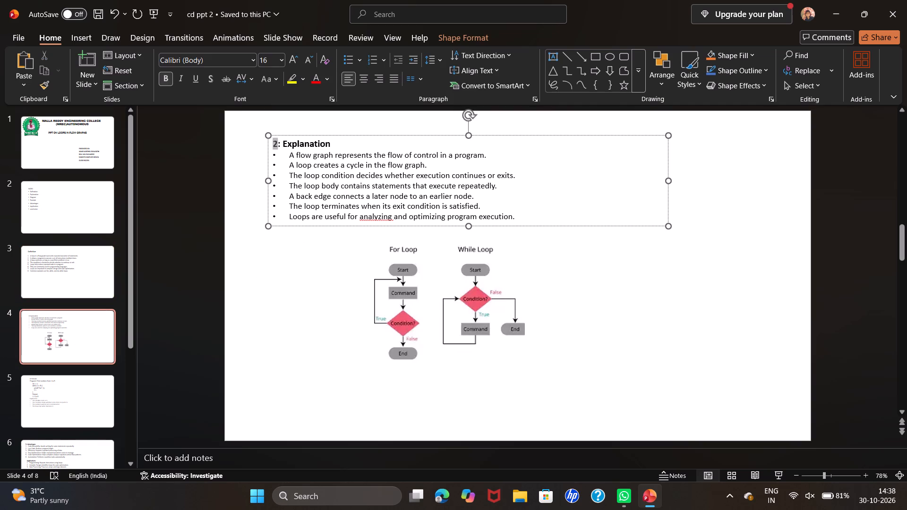
left_click_drag(279, 142, 281, 142)
key("BackSpace")
Set the Explanation heading to font size 20 and insert a blank line beneath it.
left_click_drag(274, 144, 326, 140)
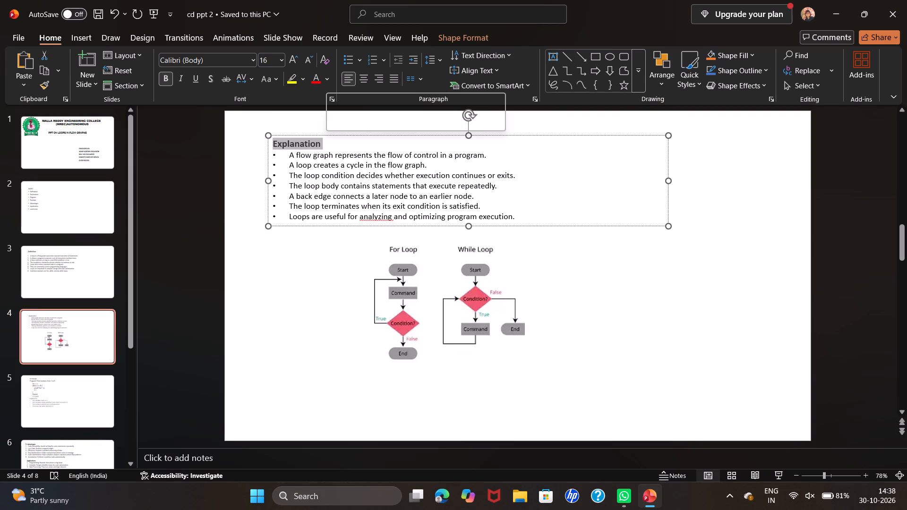
left_click(413, 101)
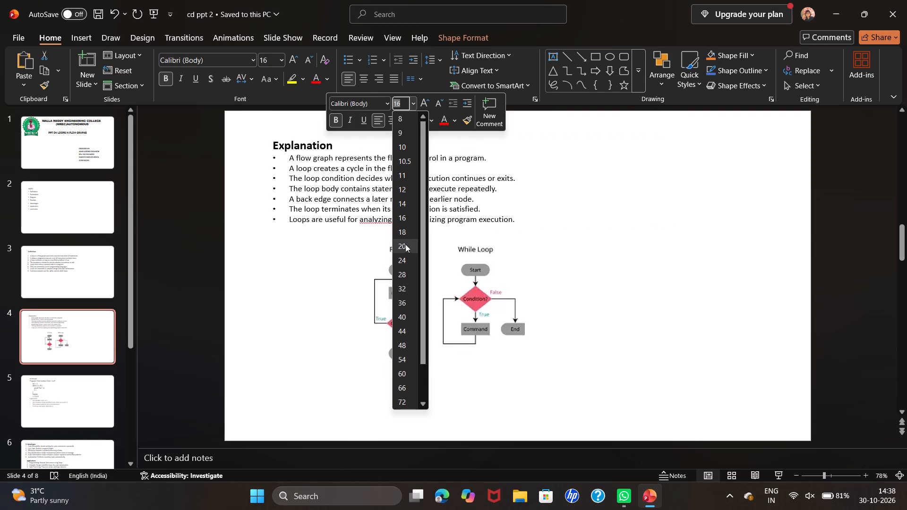
left_click(405, 245)
left_click(356, 146)
key("Return")
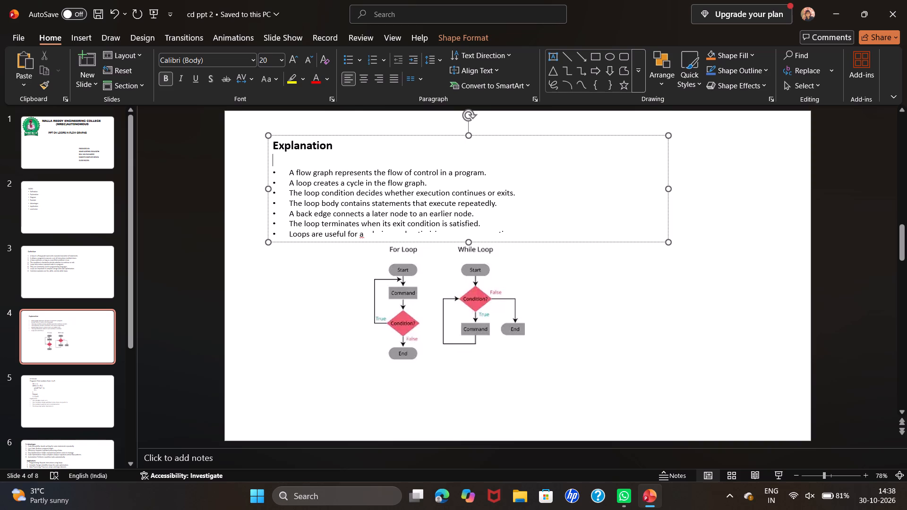
Set the Explanation bullet points on slide 4 to font size 18, from the first bullet through the word analyzing.
left_click_drag(290, 172, 365, 250)
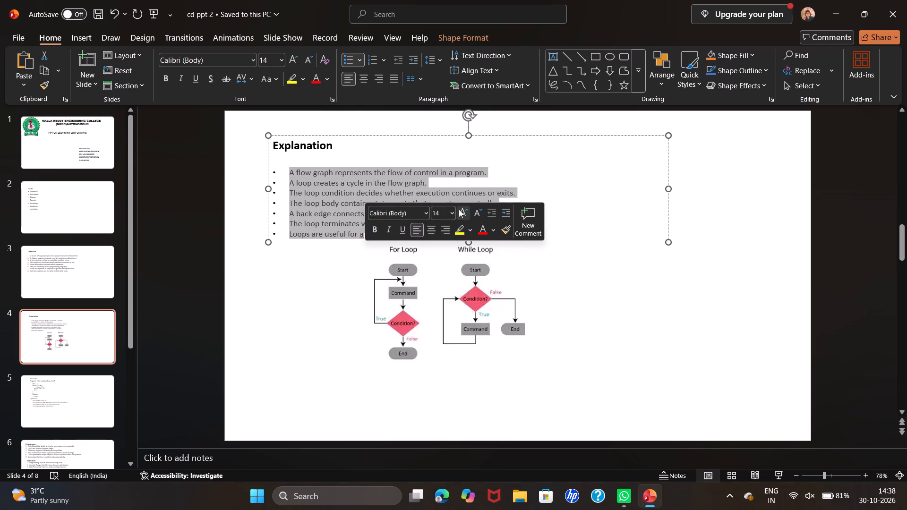
left_click(452, 215)
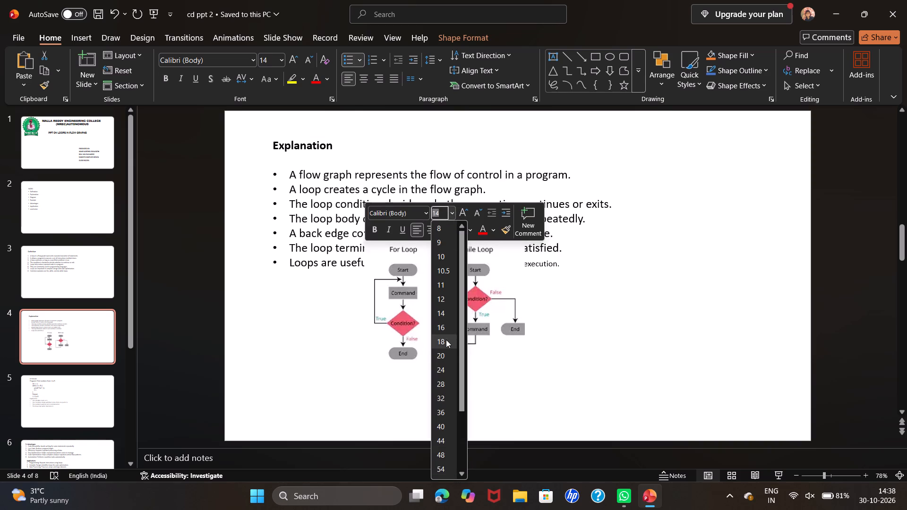
left_click(444, 344)
left_click(563, 323)
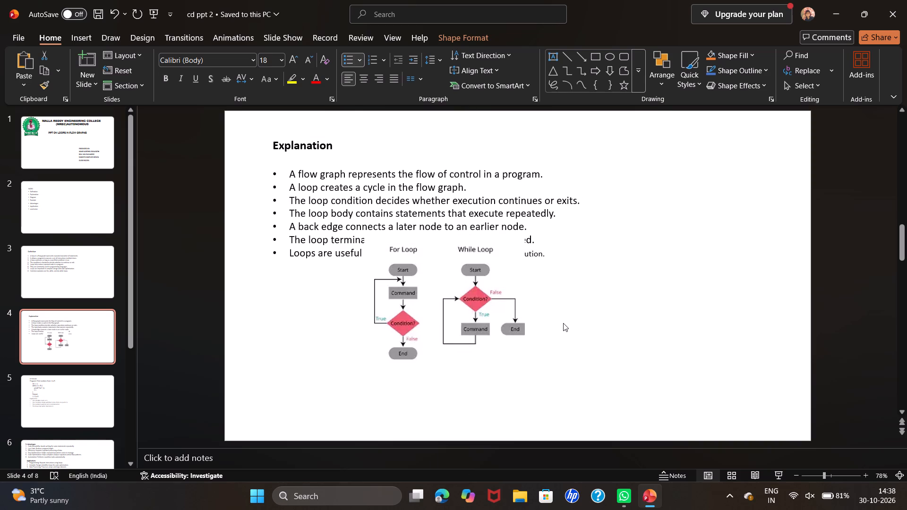
left_click(542, 306)
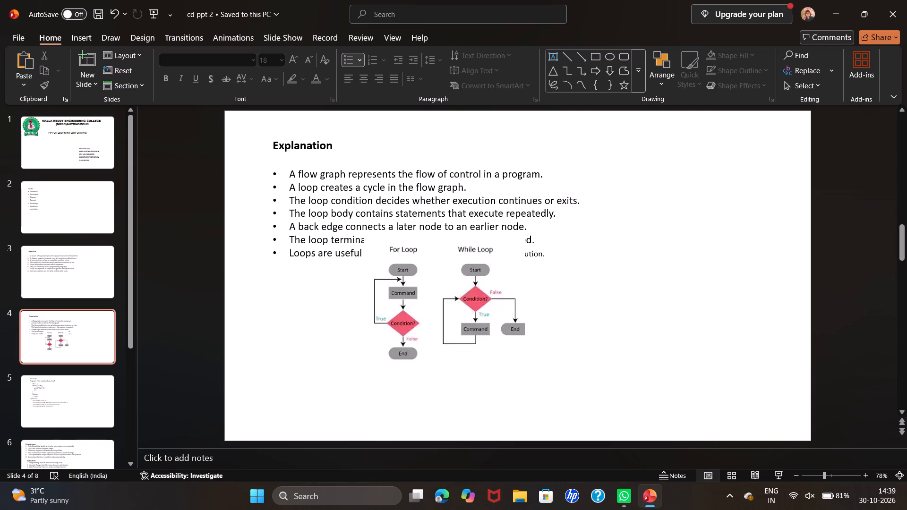
Move the For Loop and While Loop flowchart picture clear of the bullet text and enlarge it toward the slide's lower-right corner.
left_click(526, 287)
left_click_drag(526, 287, 675, 285)
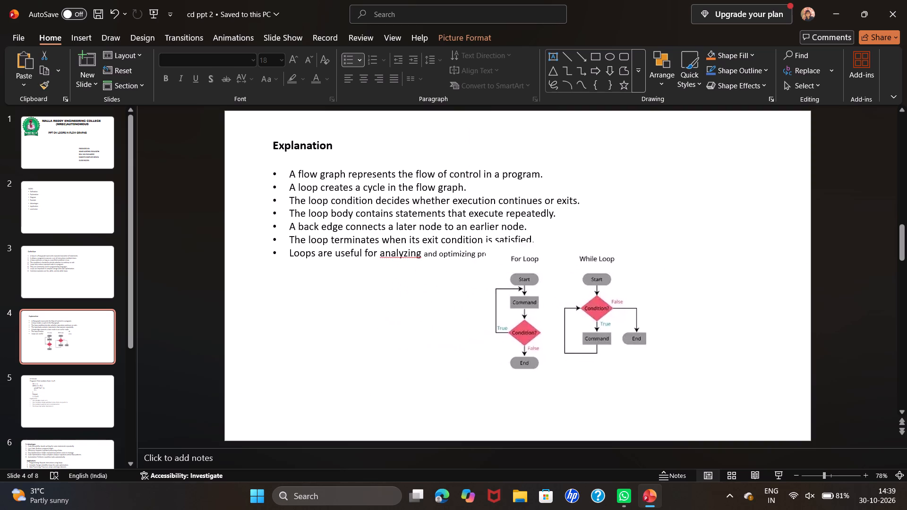
left_click_drag(675, 285, 739, 281)
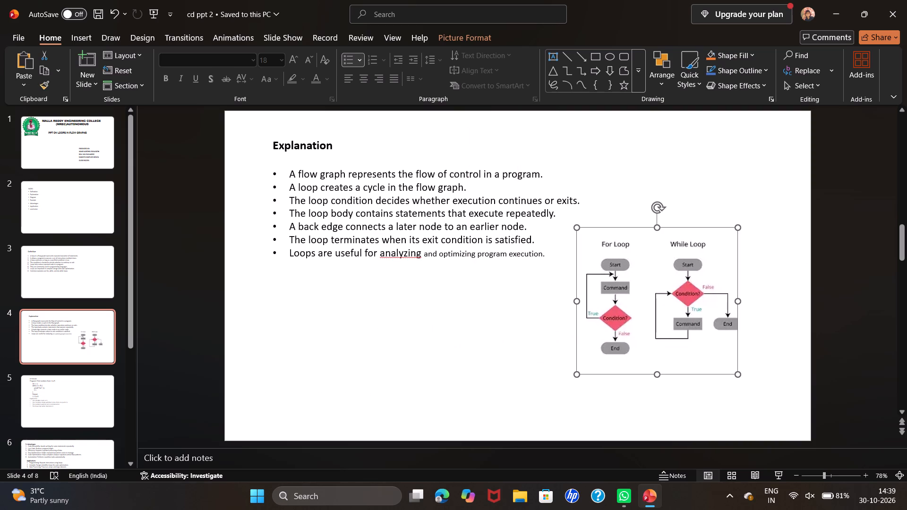
left_click_drag(736, 373, 746, 382)
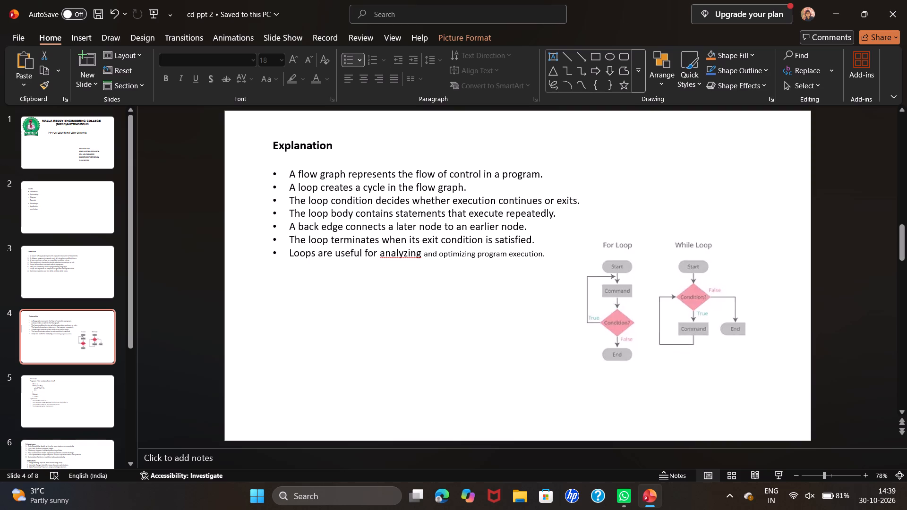
left_click_drag(746, 382, 788, 378)
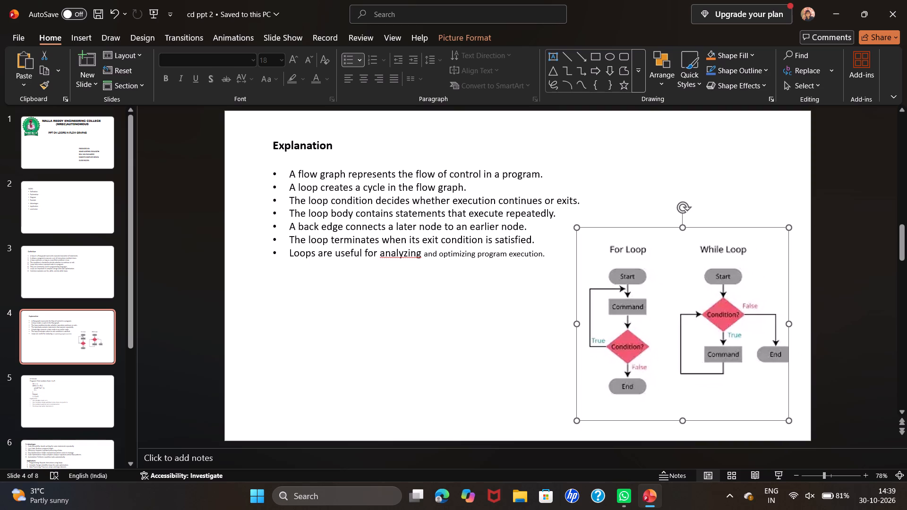
Remove the "4:" prefix from the Example heading on slide 5.
left_click(74, 398)
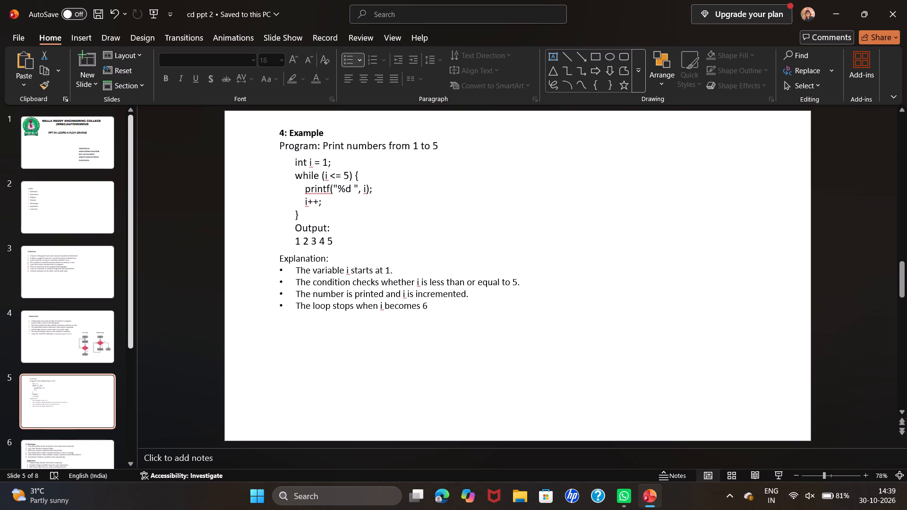
left_click_drag(280, 132, 343, 126)
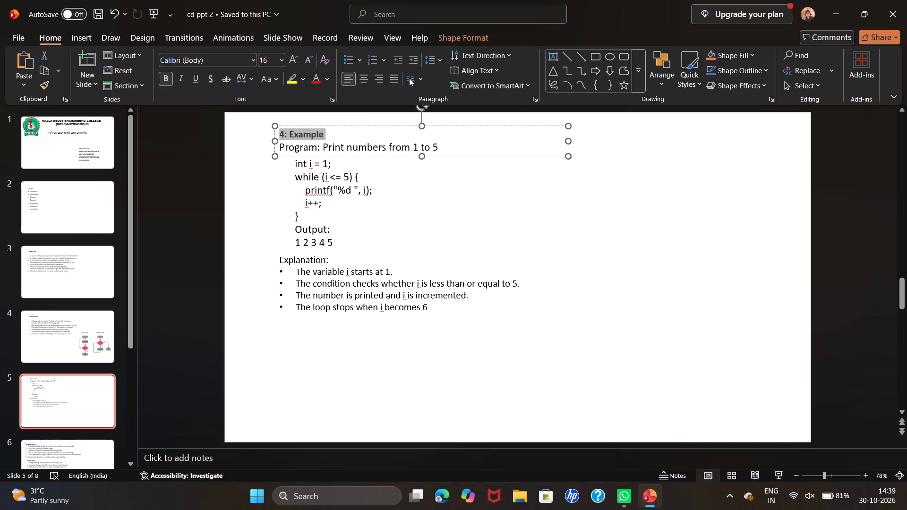
left_click(286, 131)
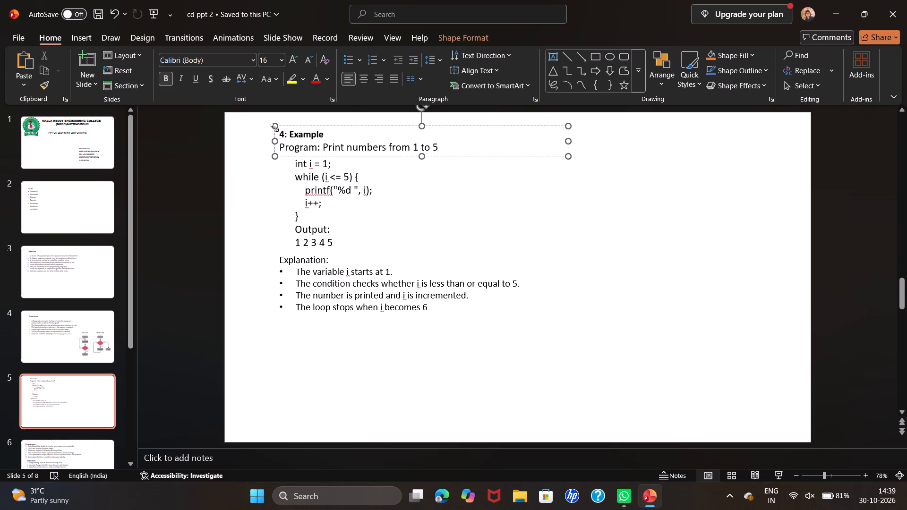
left_click(282, 131)
key("Right")
key("BackSpace")
key("backslash")
key("BackSpace")
key("BackSpace")
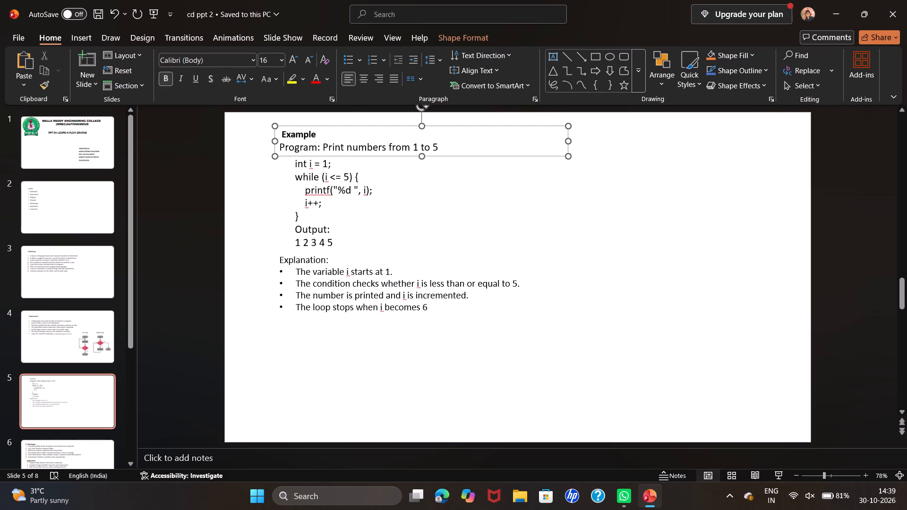
Set the Example heading on slide 5 to font size 20.
left_click_drag(282, 132, 334, 134)
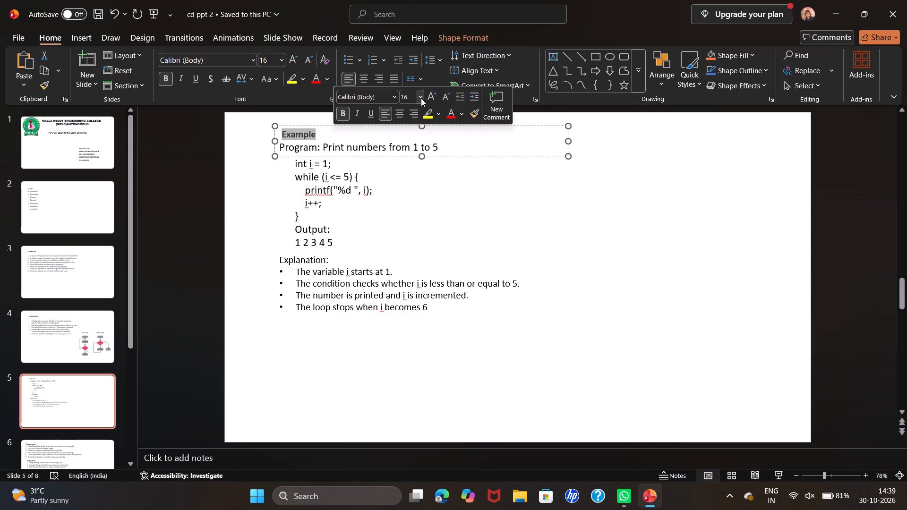
left_click(415, 97)
key("BackSpace")
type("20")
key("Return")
left_click(421, 214)
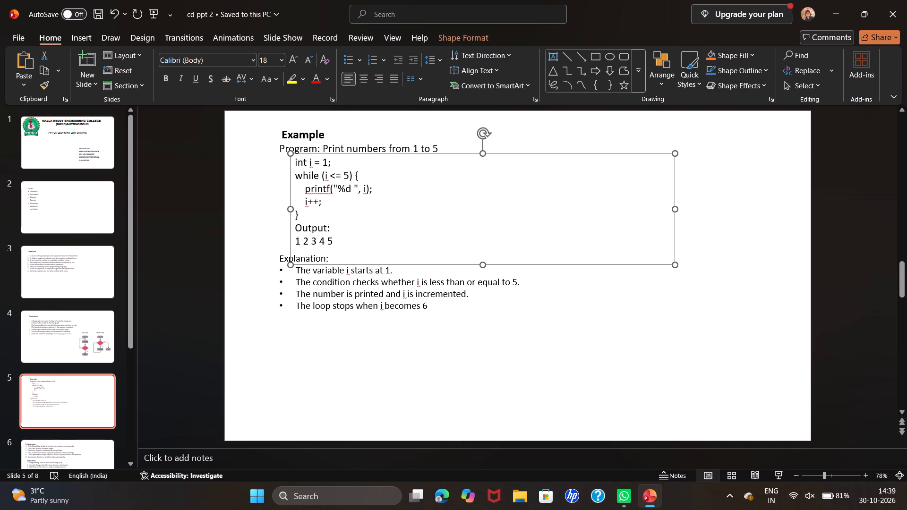
Move the Example heading's text box slightly upward, keeping it aligned with the Explanation text and clear of the code block.
double_click(278, 146)
left_click_drag(278, 146, 341, 146)
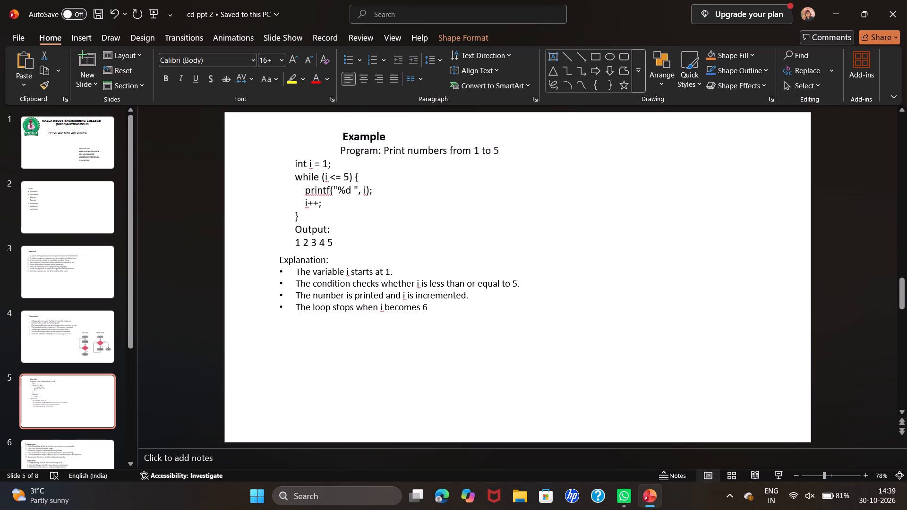
left_click_drag(341, 146, 280, 142)
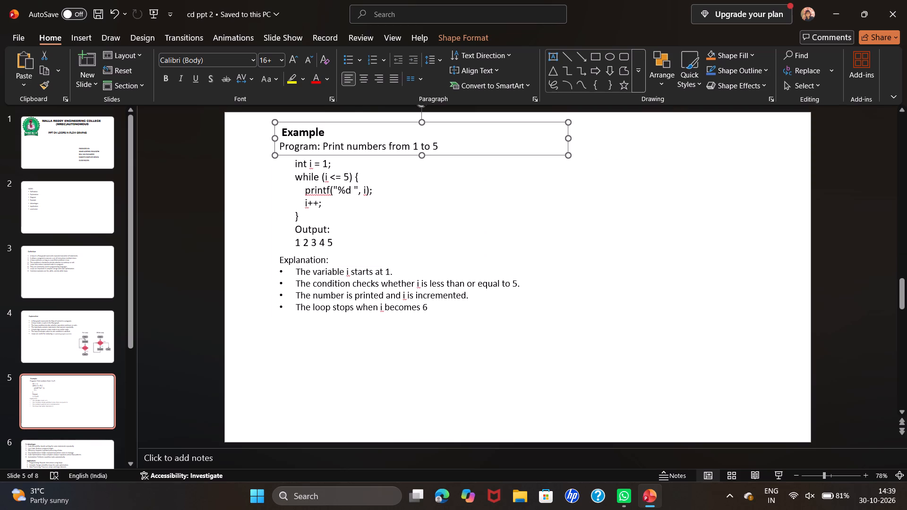
Check the font size of the "Program: Print numbers from 1 to 5" line and of the code block on slide 5.
left_click(442, 144)
left_click(342, 140)
left_click_drag(280, 144, 404, 142)
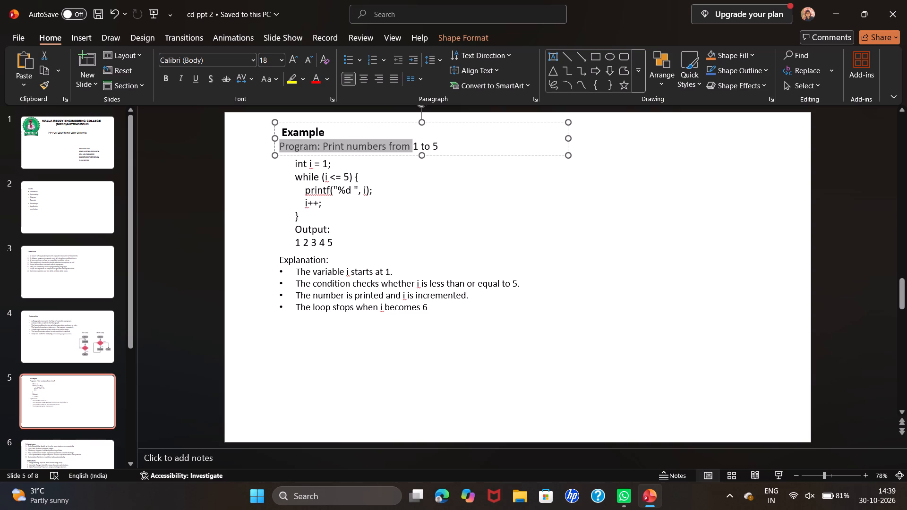
left_click_drag(404, 142, 452, 144)
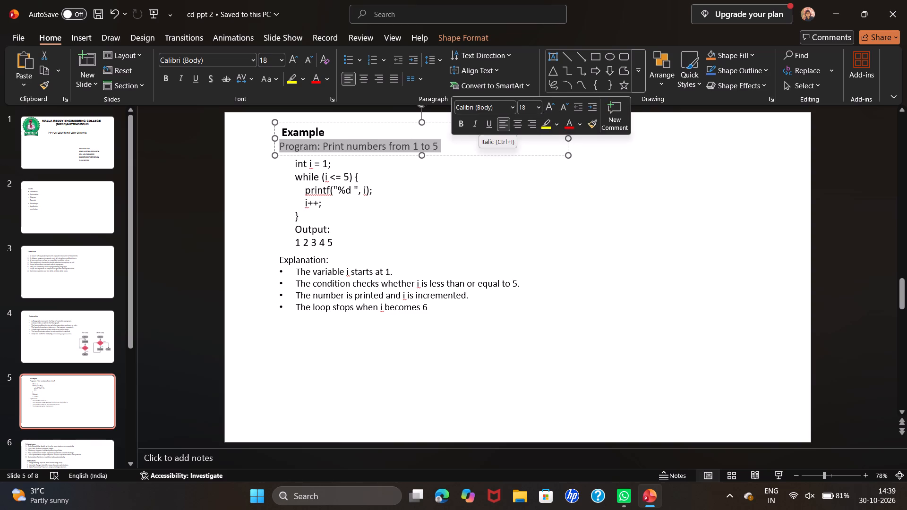
left_click(451, 198)
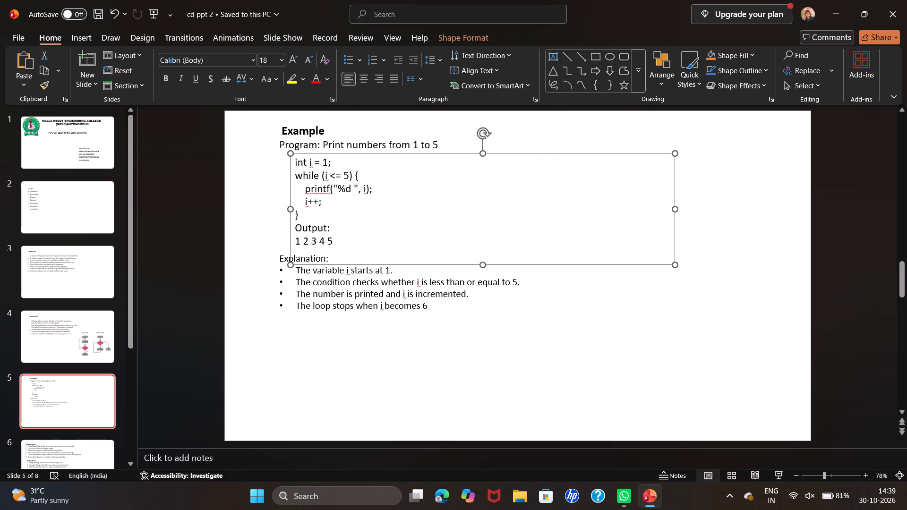
left_click_drag(295, 161, 338, 272)
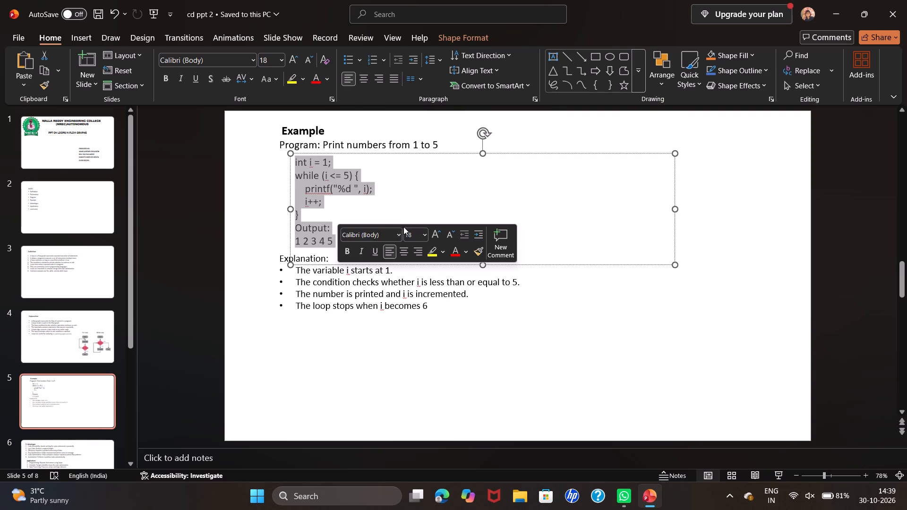
left_click(480, 211)
Set the Explanation label and its four bullet points on slide 5 to font size 18.
left_click(281, 260)
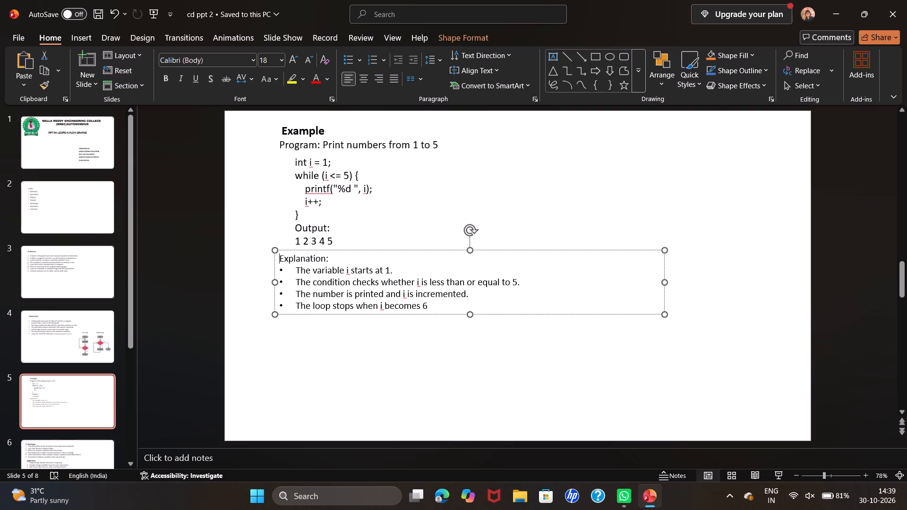
left_click_drag(281, 260, 453, 316)
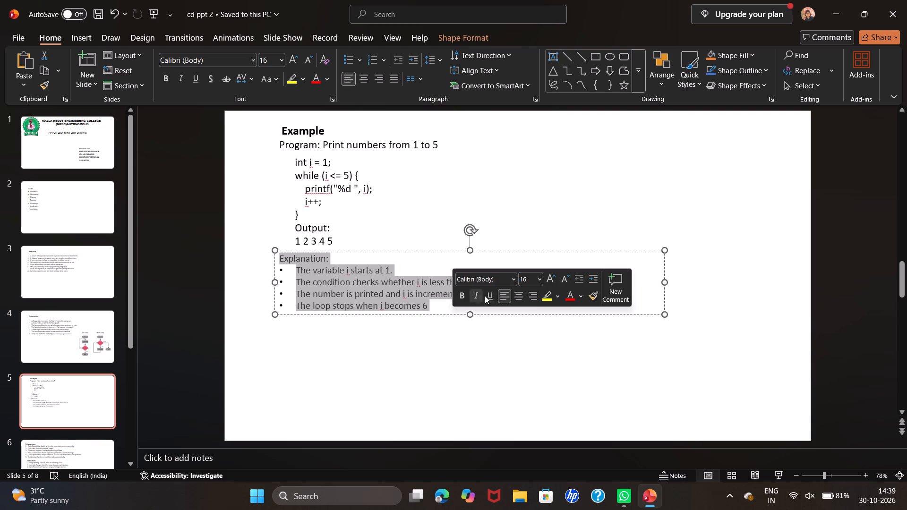
left_click(539, 280)
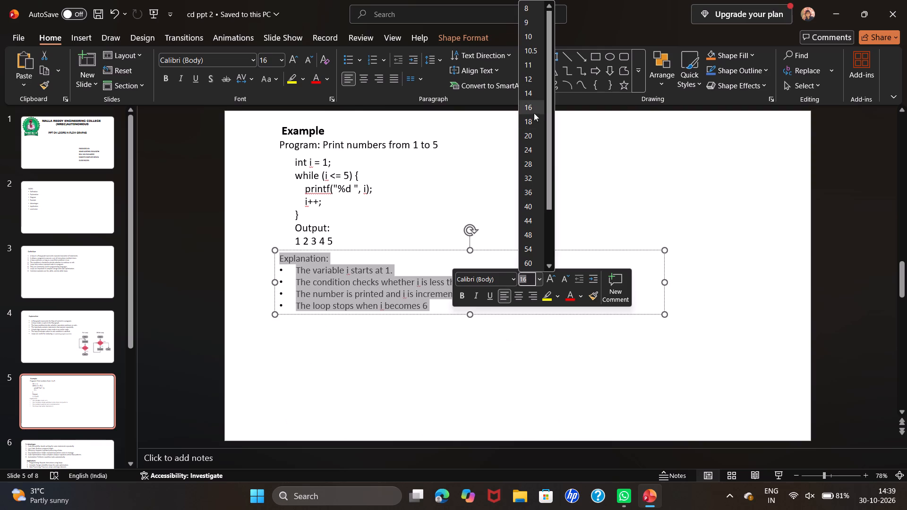
left_click(532, 124)
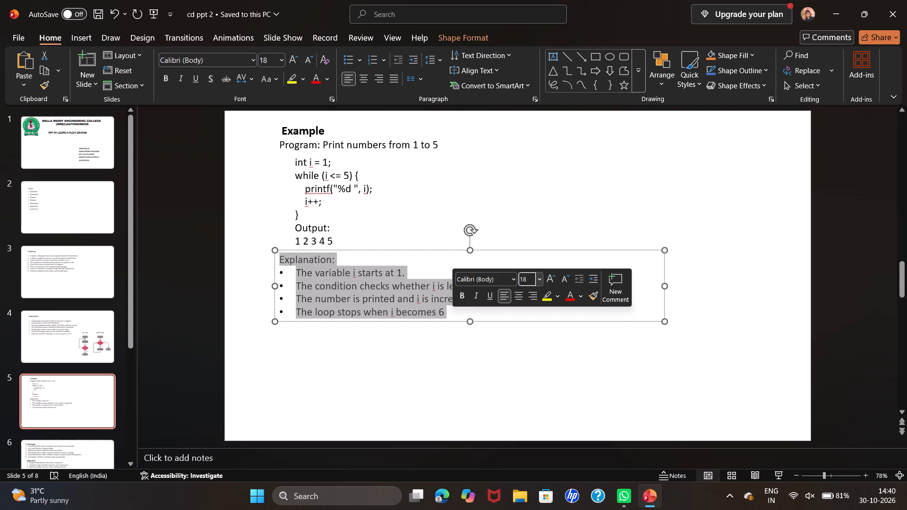
left_click(511, 220)
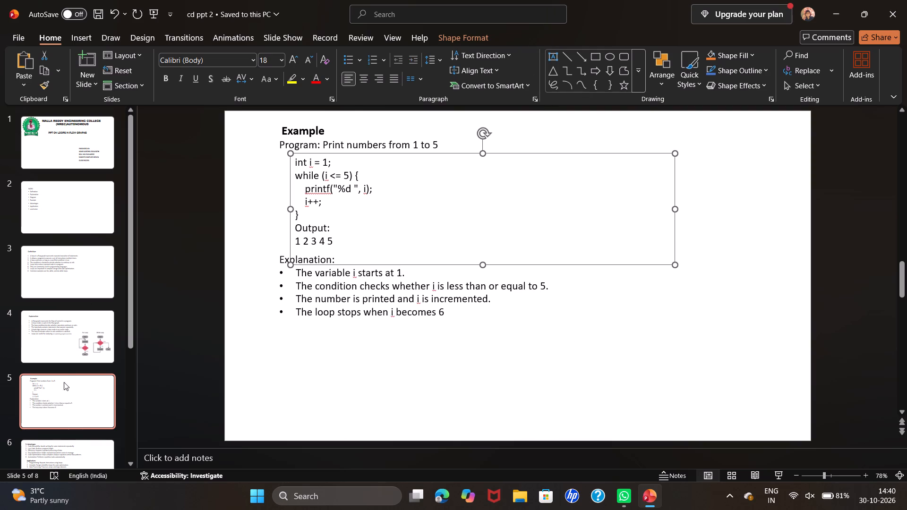
Remove the "5:" prefix from the Advantages heading on slide 6.
scroll(74, 431, "down", 1)
left_click(70, 397)
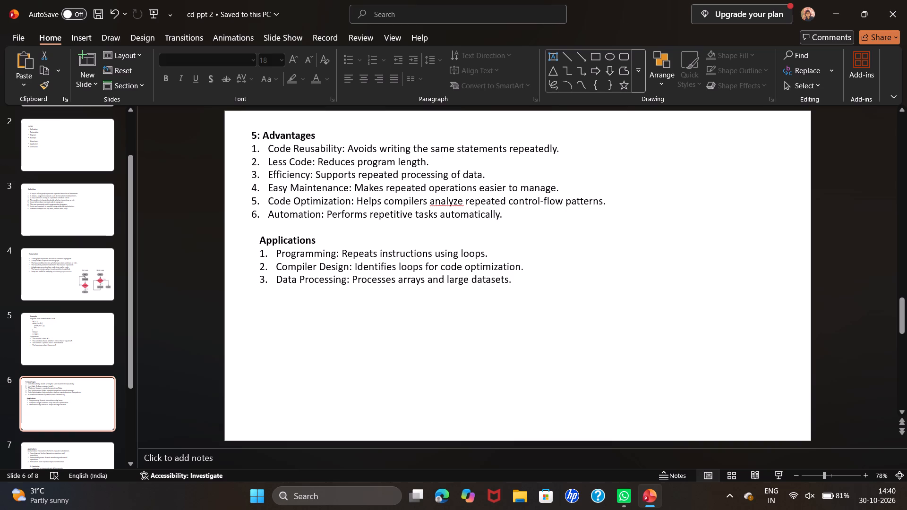
left_click_drag(256, 132, 631, 229)
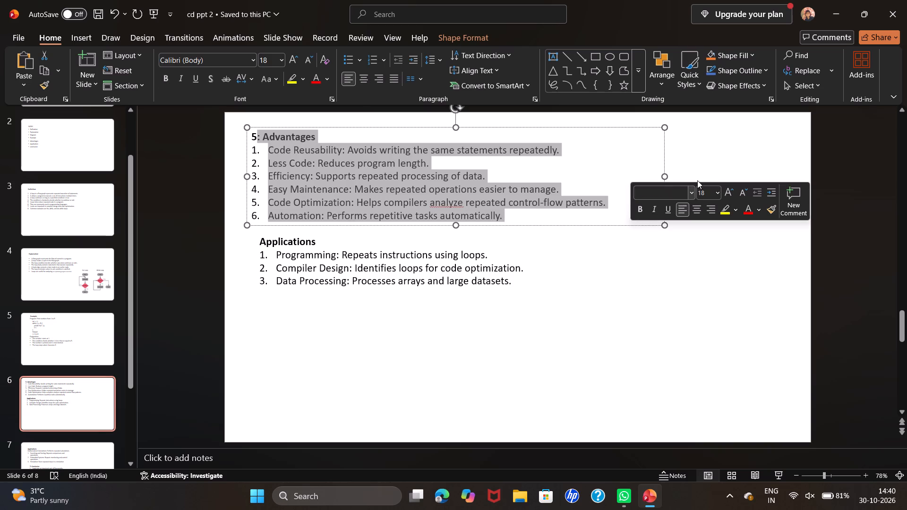
left_click(585, 179)
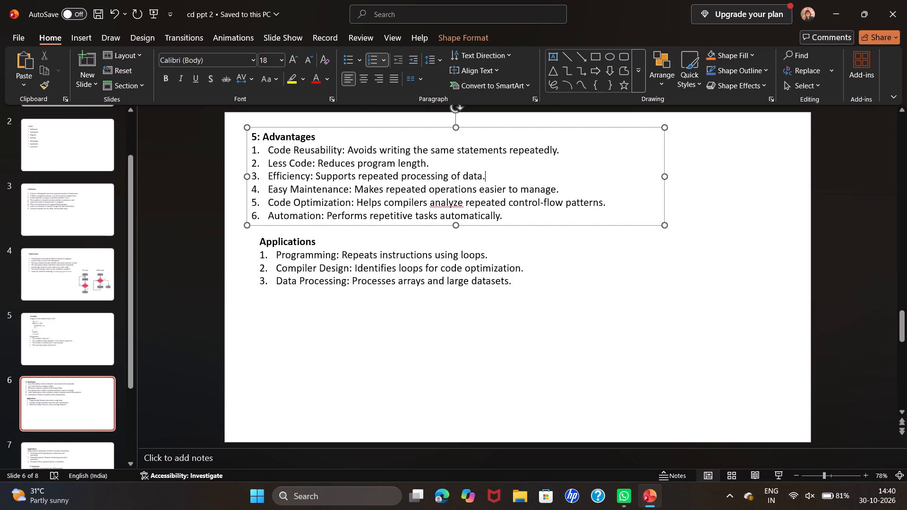
left_click(261, 136)
key("BackSpace")
key("BackSpace")
Insert a blank line beneath the Advantages heading and set the heading to font size 20.
left_click(309, 137)
key("Return")
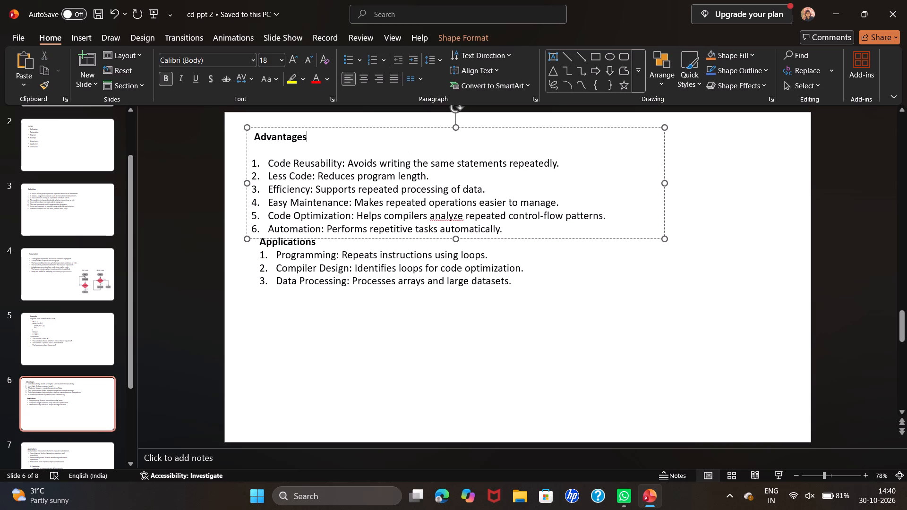
left_click_drag(307, 136, 242, 129)
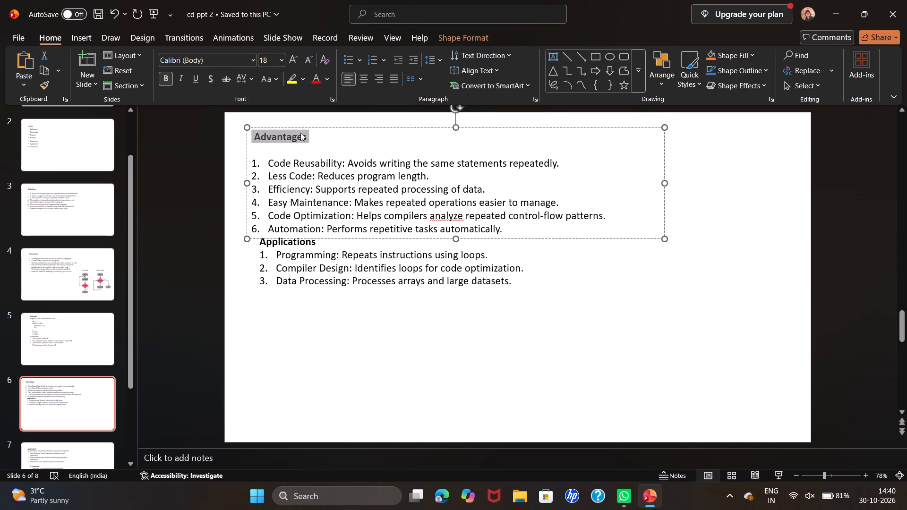
left_click(320, 143)
left_click_drag(254, 138, 333, 139)
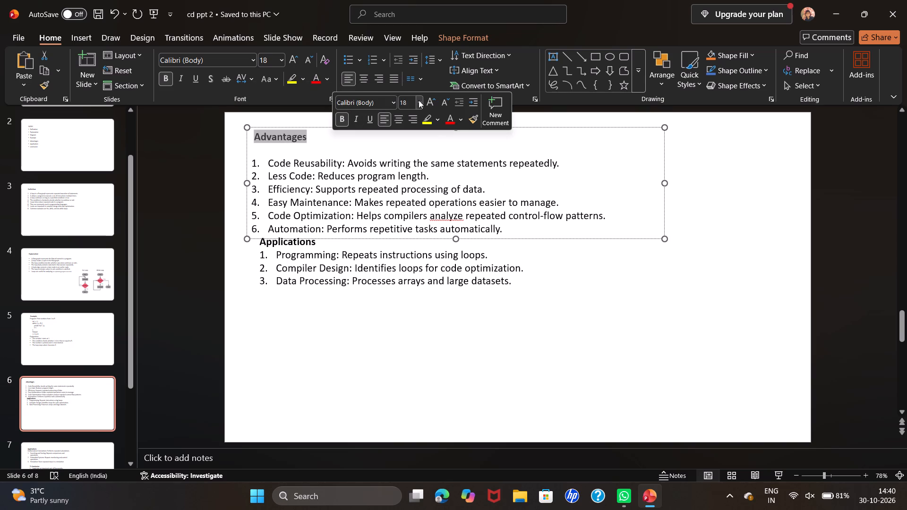
left_click(419, 100)
left_click(410, 242)
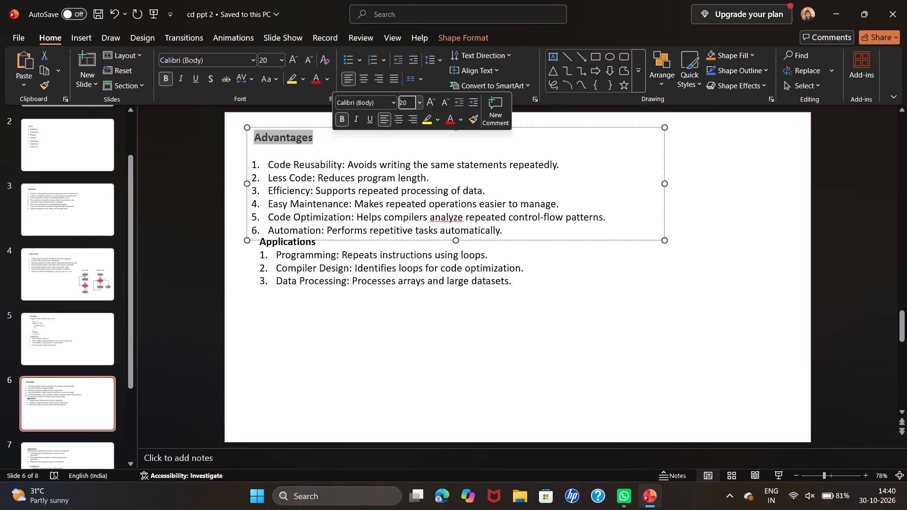
Move the Applications text box on slide 6 down, clear of the Advantages list and nearly aligned with it.
left_click(552, 258)
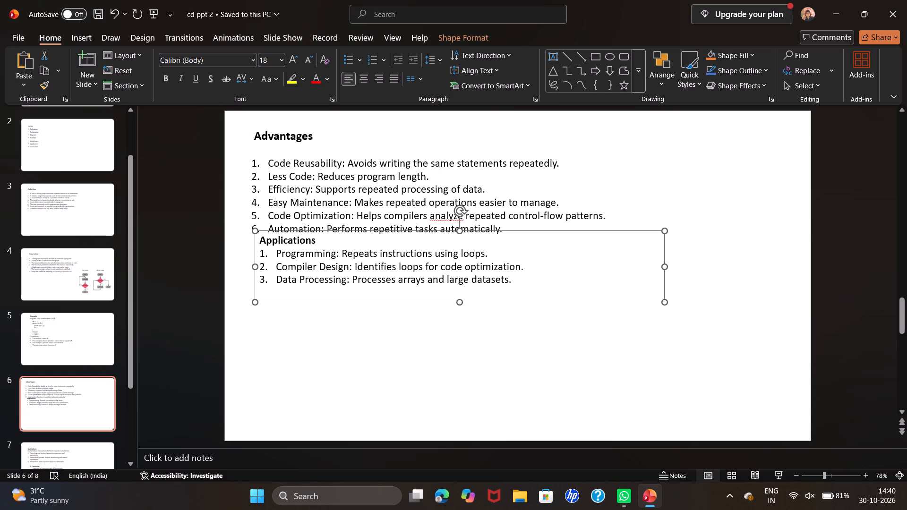
left_click_drag(517, 229, 521, 254)
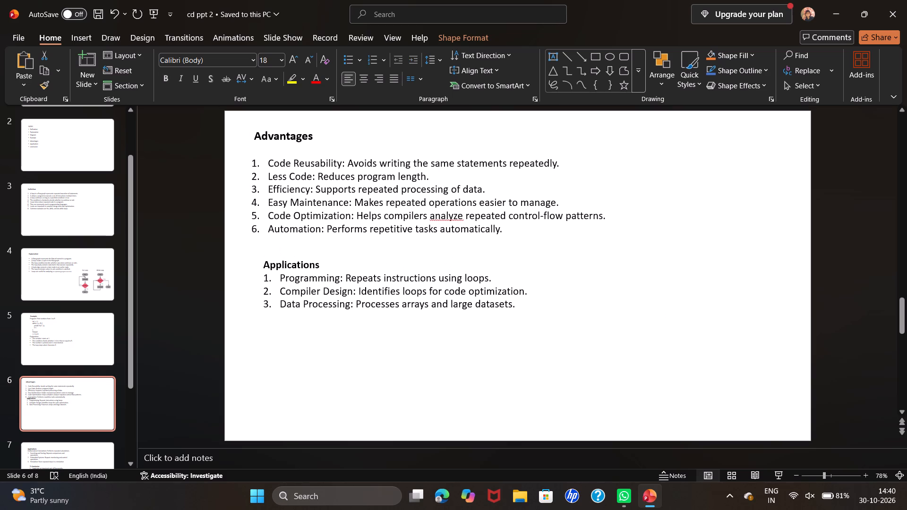
left_click_drag(521, 254, 515, 256)
Set the Applications heading on slide 6 to font size 20 and insert a blank line beneath it.
left_click_drag(320, 265, 291, 262)
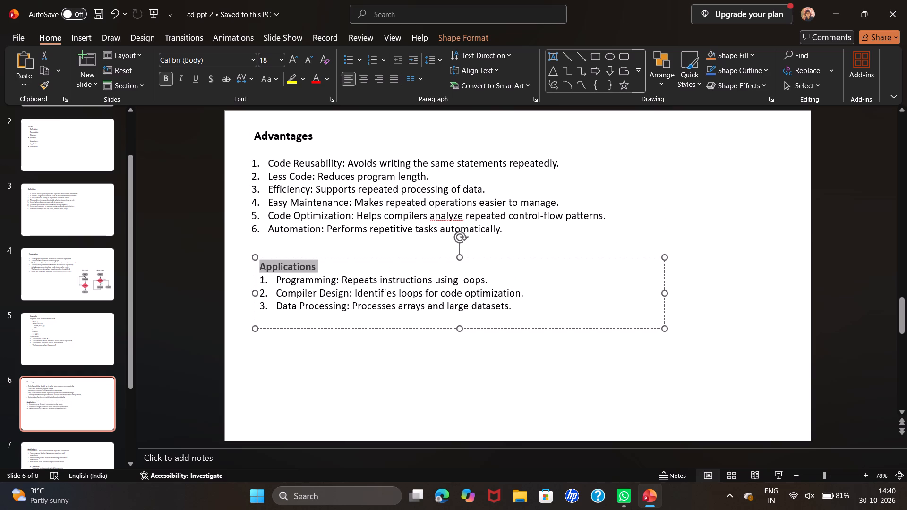
left_click_drag(291, 262, 260, 260)
left_click(348, 221)
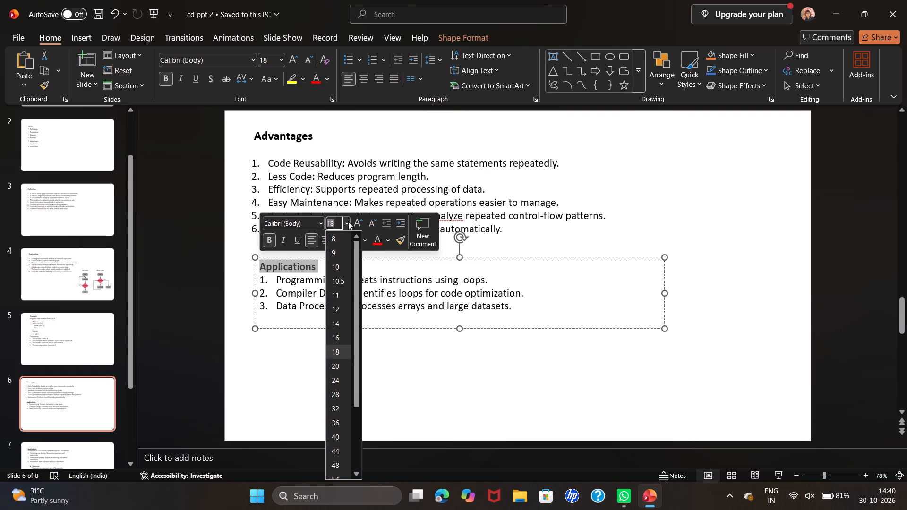
left_click(342, 365)
left_click(352, 269)
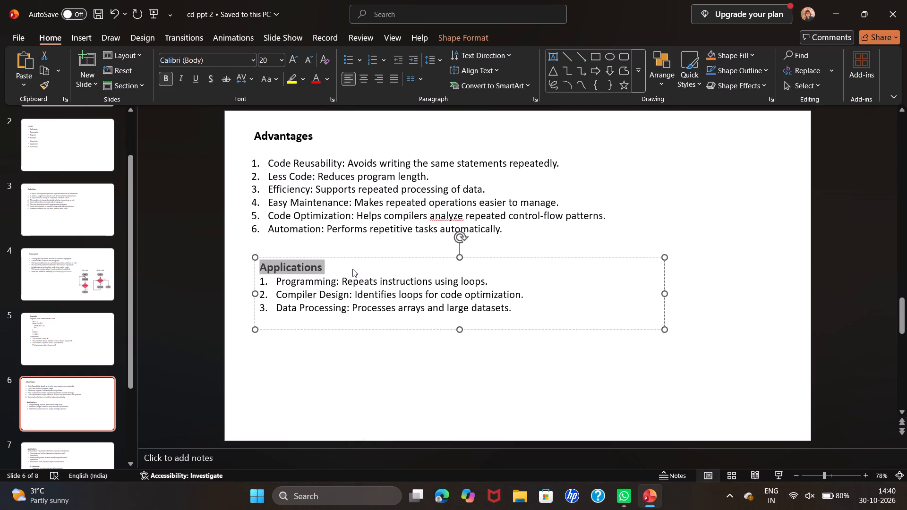
key("Return")
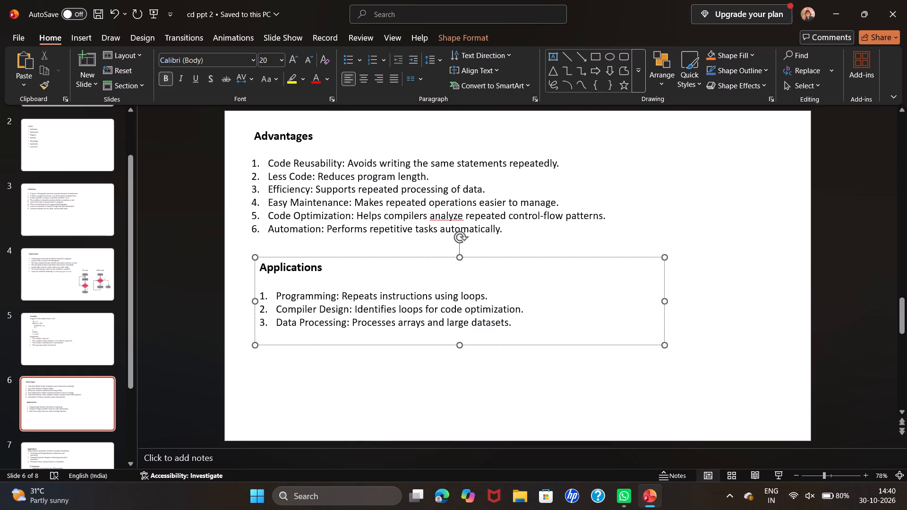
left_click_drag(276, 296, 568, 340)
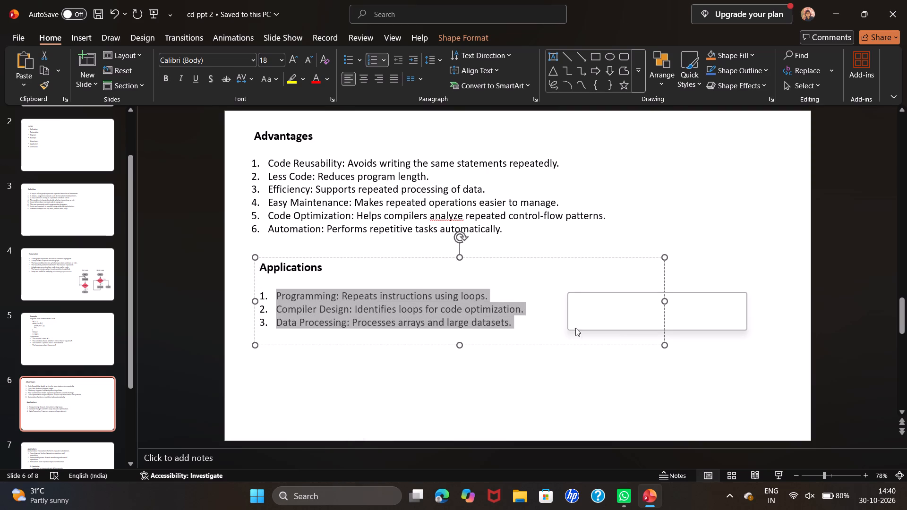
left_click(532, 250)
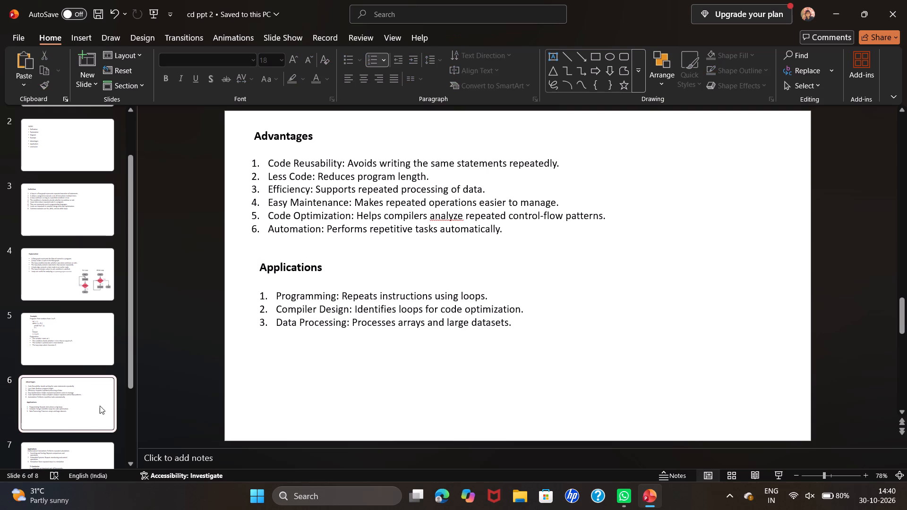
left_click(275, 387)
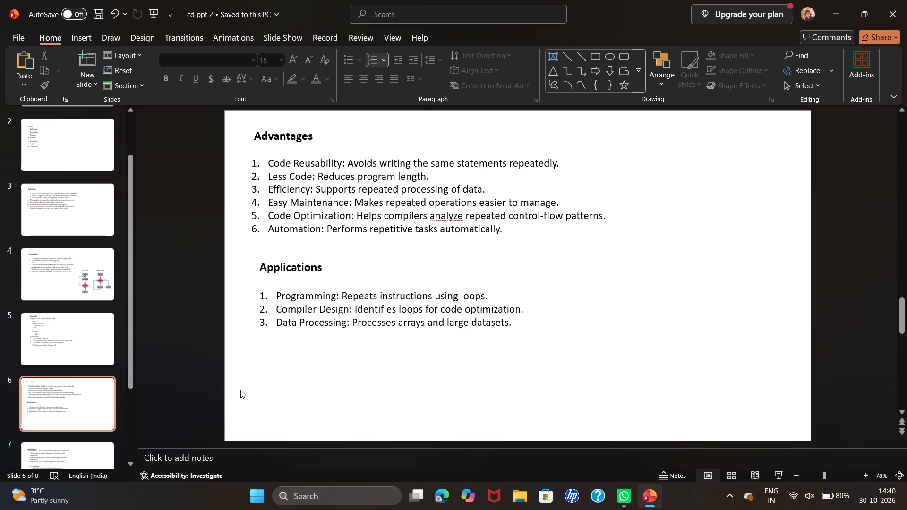
Set the Applications heading on slide 7 to font size 20.
scroll(112, 403, "down", 1)
left_click(75, 355)
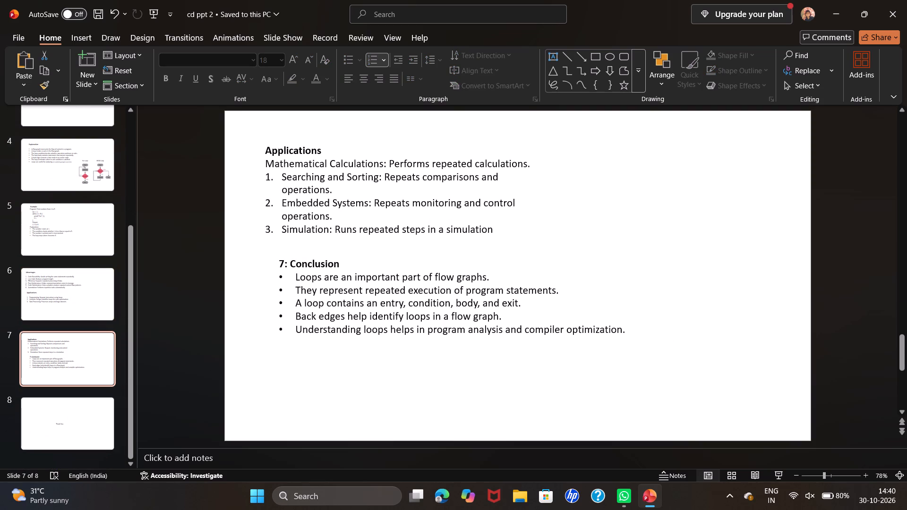
left_click_drag(267, 147, 507, 221)
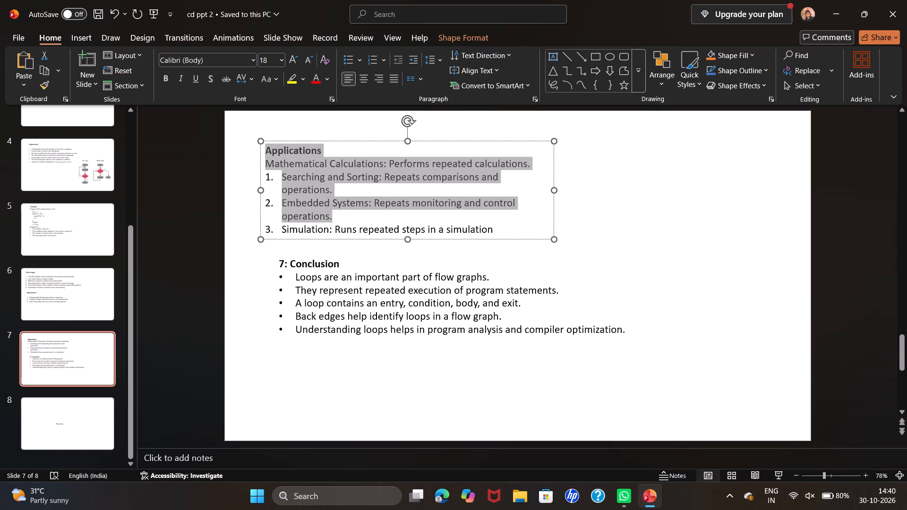
left_click_drag(507, 221, 516, 233)
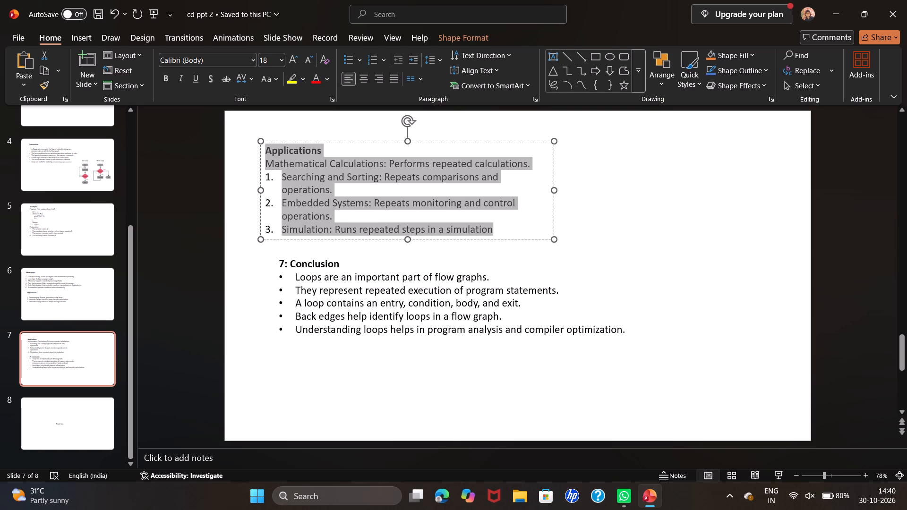
left_click(338, 148)
left_click_drag(338, 148, 262, 149)
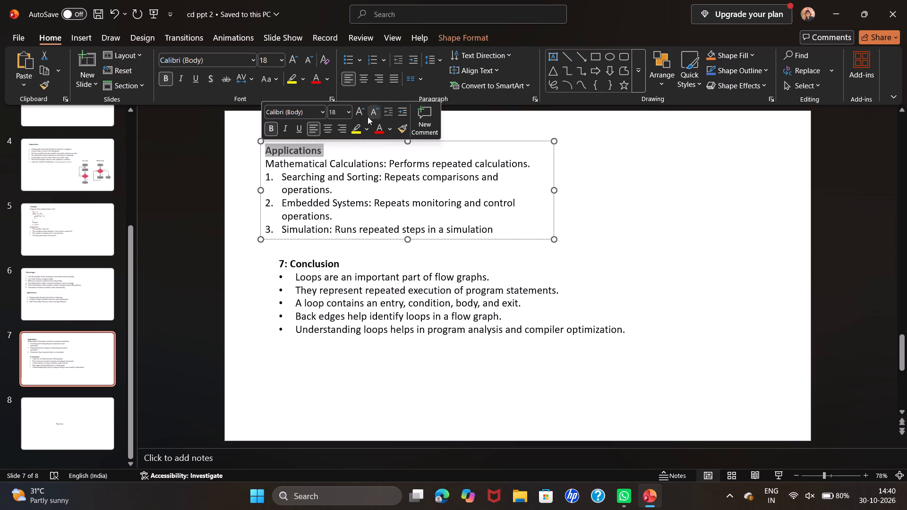
left_click(349, 111)
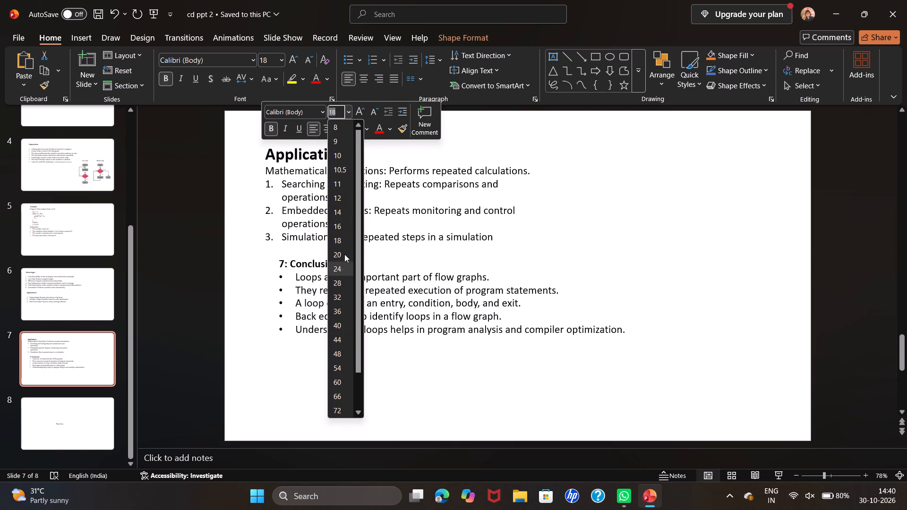
left_click(344, 252)
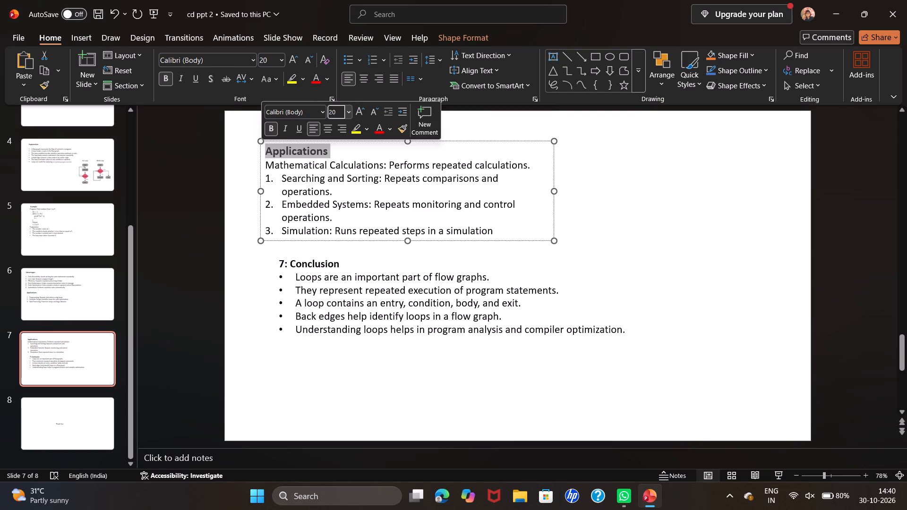
Move the Conclusion text box on slide 7 slightly up and left, aligning it with the Applications text box.
left_click(280, 260)
left_click_drag(293, 255, 278, 251)
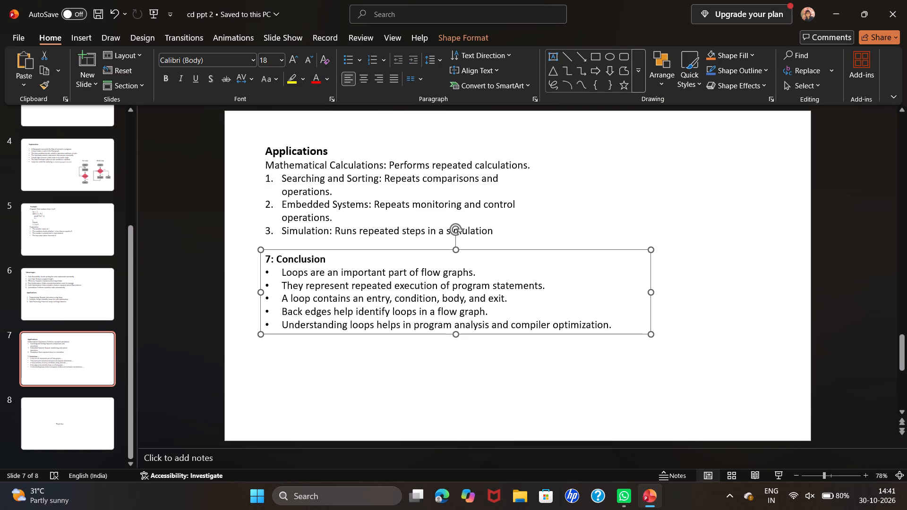
Insert a blank line beneath the Applications heading on slide 7 and move the Conclusion text box down clear of the Applications list.
left_click(341, 149)
key("Return")
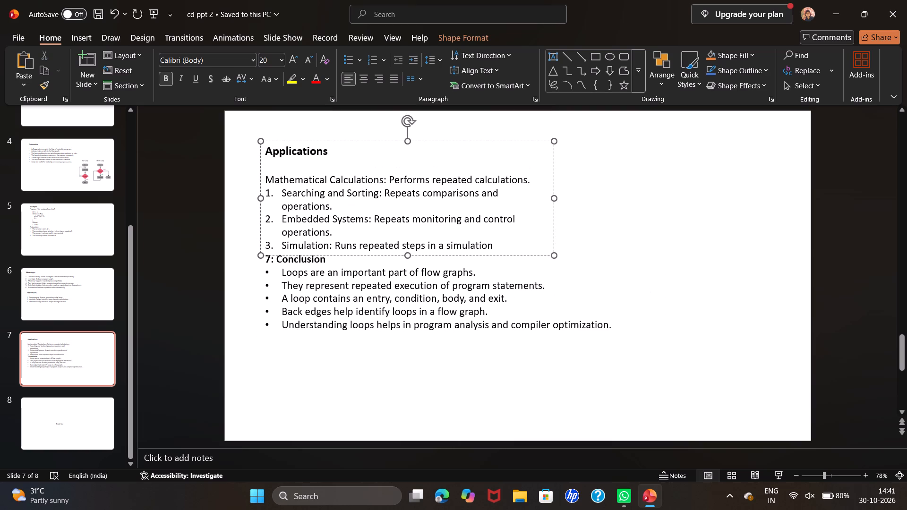
left_click(357, 265)
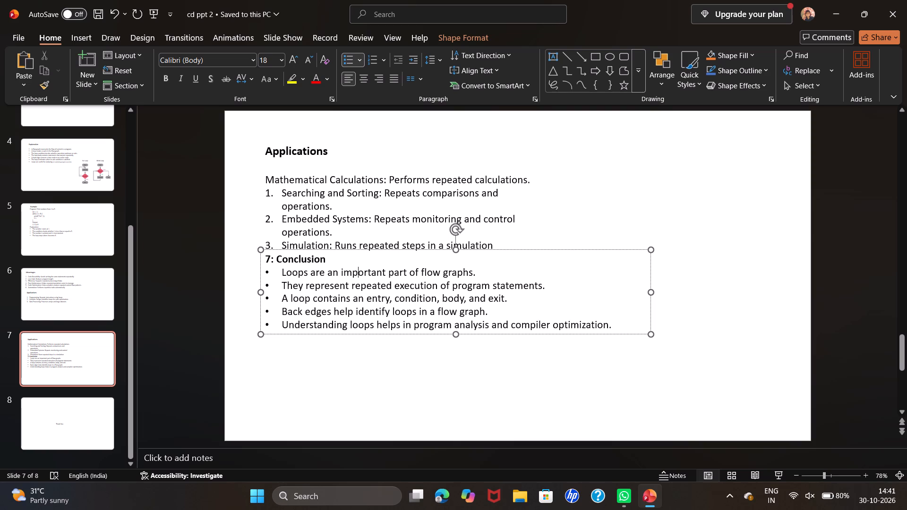
left_click_drag(262, 263, 265, 281)
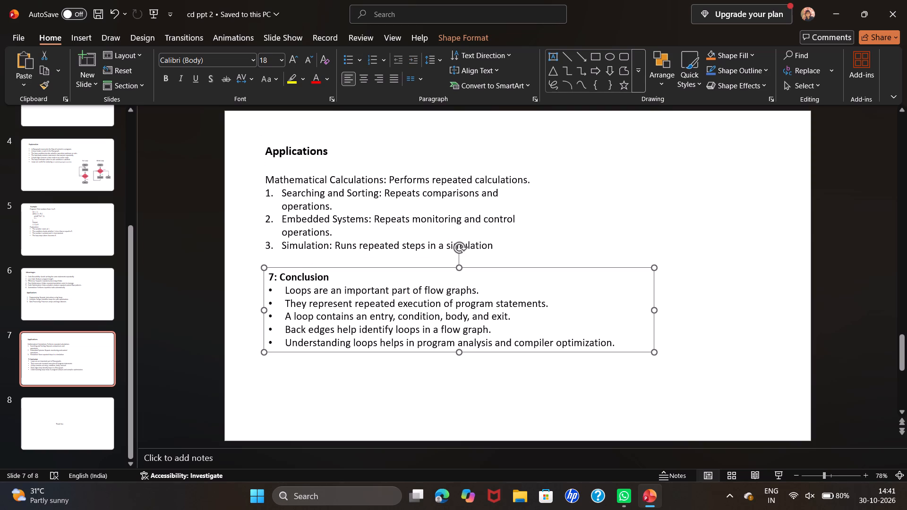
Insert a blank line beneath the Conclusion heading on slide 7 and set the heading to font size 20.
left_click(333, 278)
key("Return")
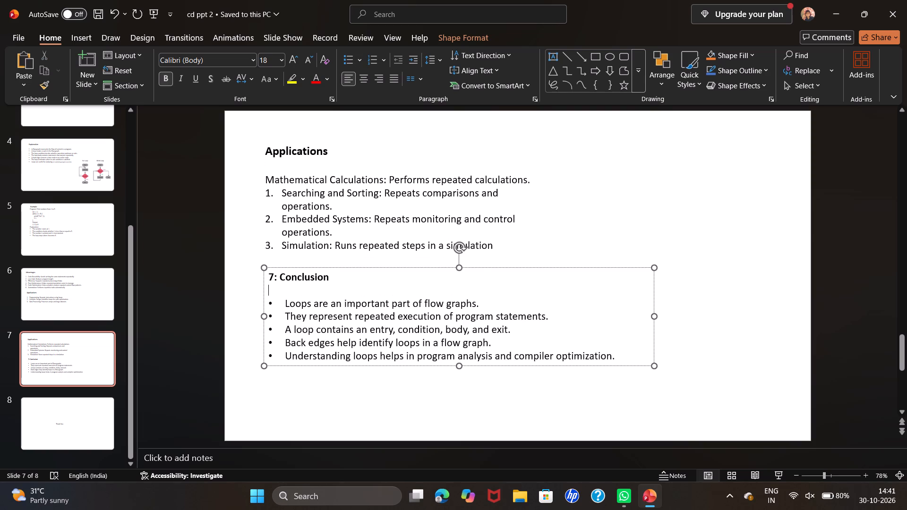
left_click_drag(285, 299, 578, 349)
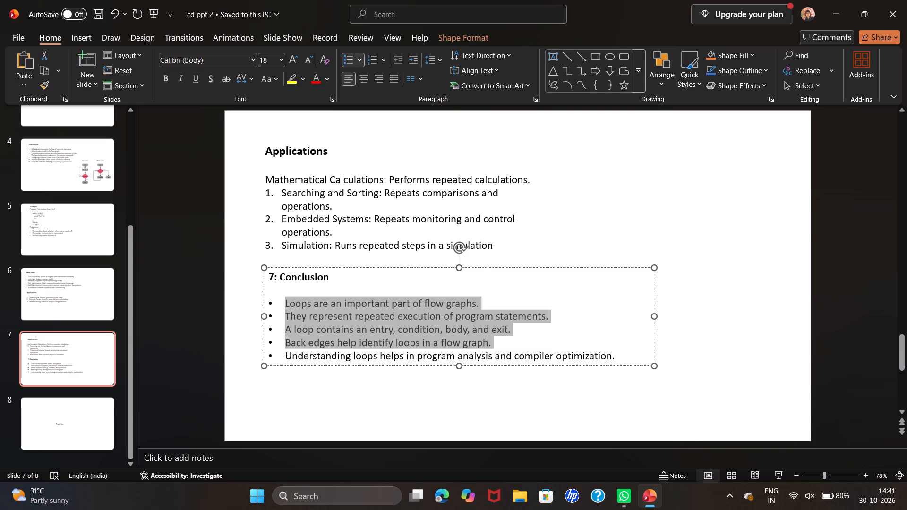
left_click_drag(578, 349, 631, 366)
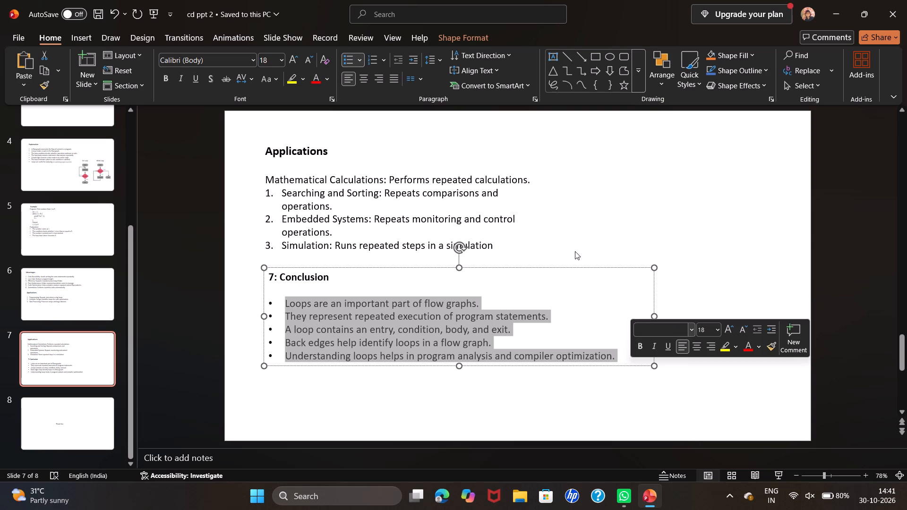
left_click(388, 287)
left_click_drag(332, 275, 321, 274)
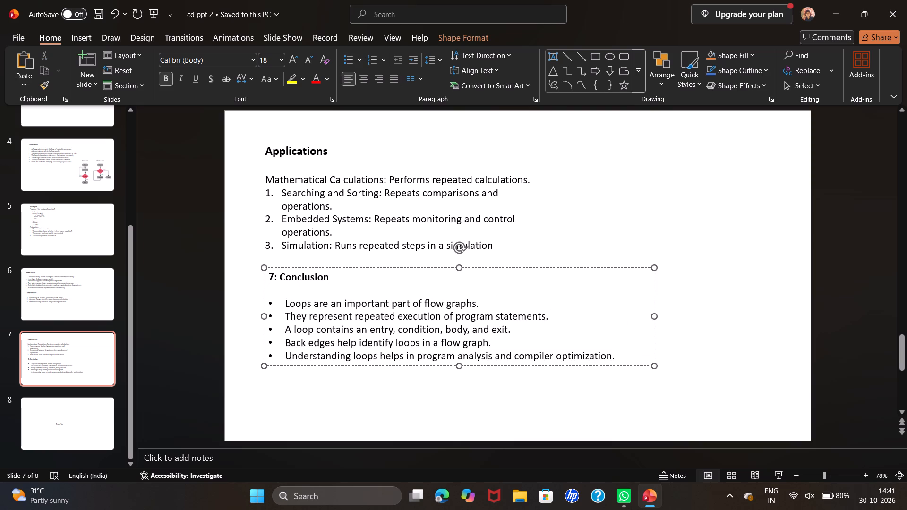
left_click_drag(321, 274, 262, 270)
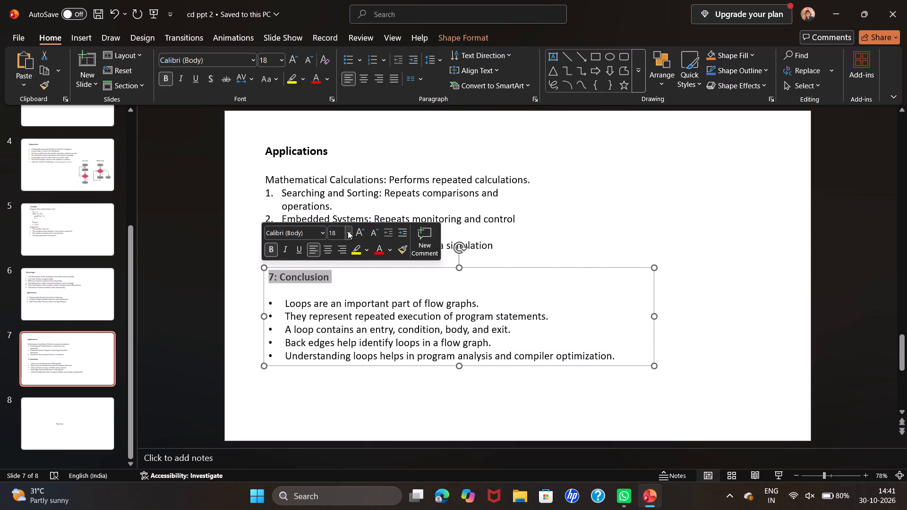
left_click(348, 231)
left_click(339, 373)
Remove the "7:" prefix from the Conclusion heading on slide 7.
left_click(280, 272)
left_click(280, 272)
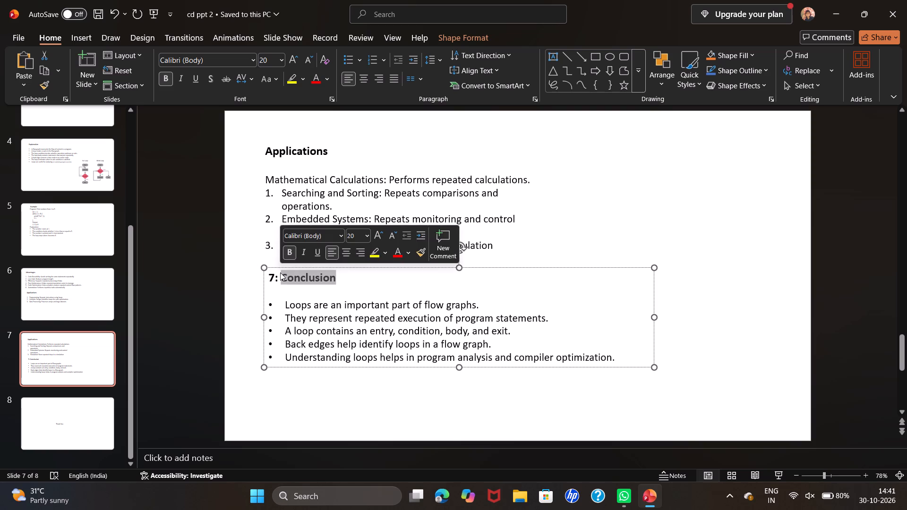
left_click(280, 272)
key("BackSpace")
key("BackSpace")
key("BackSpace")
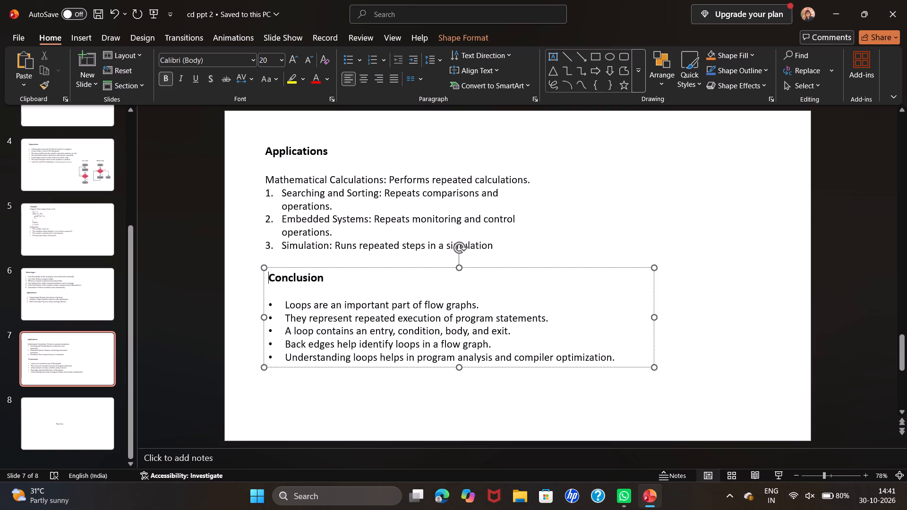
Move the Thank You text box on slide 8 up and slightly left, and narrow it from its right side.
left_click(86, 420)
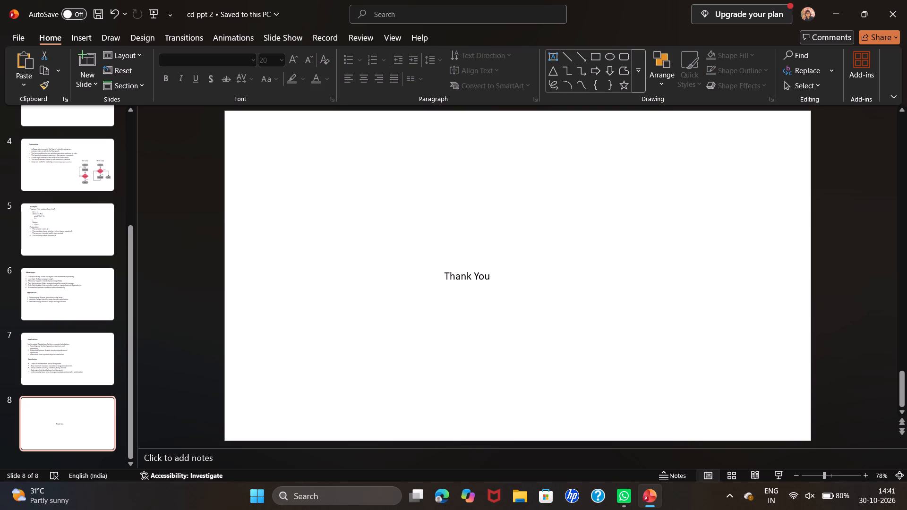
left_click_drag(444, 276, 452, 269)
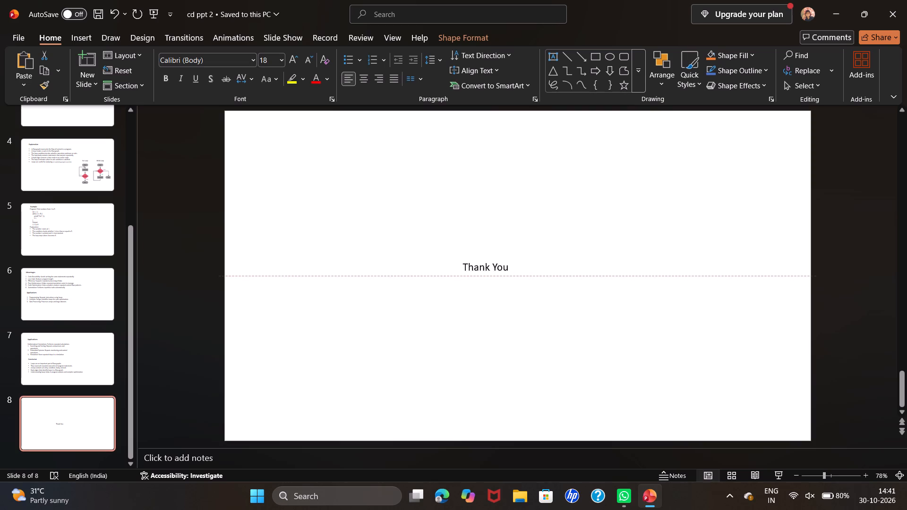
left_click_drag(452, 269, 421, 243)
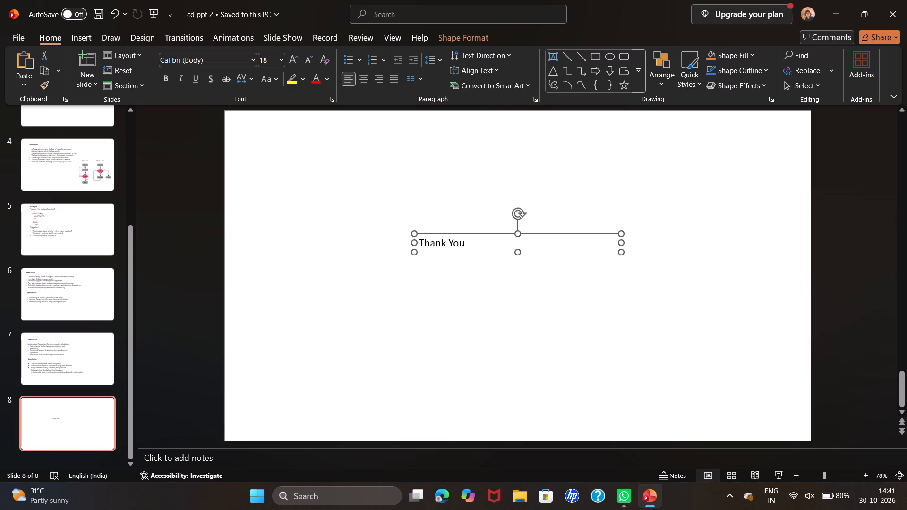
left_click_drag(621, 243, 575, 246)
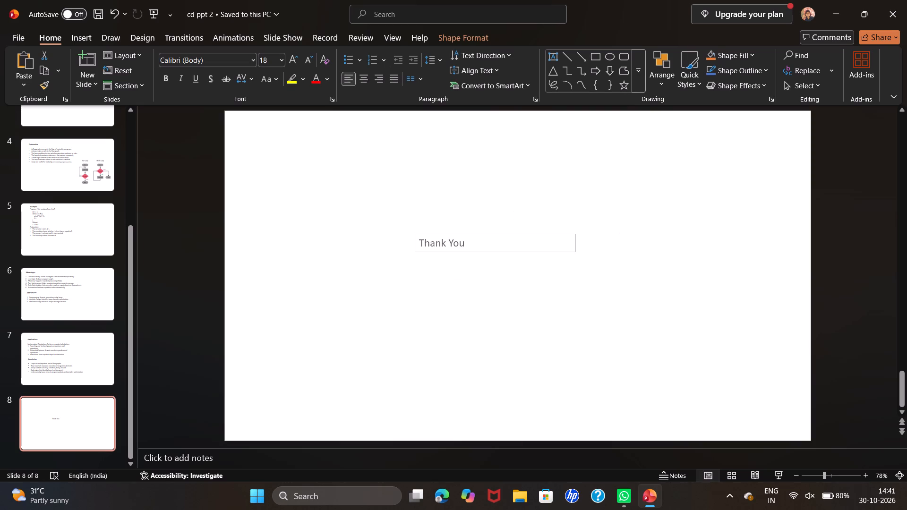
left_click_drag(575, 246, 552, 246)
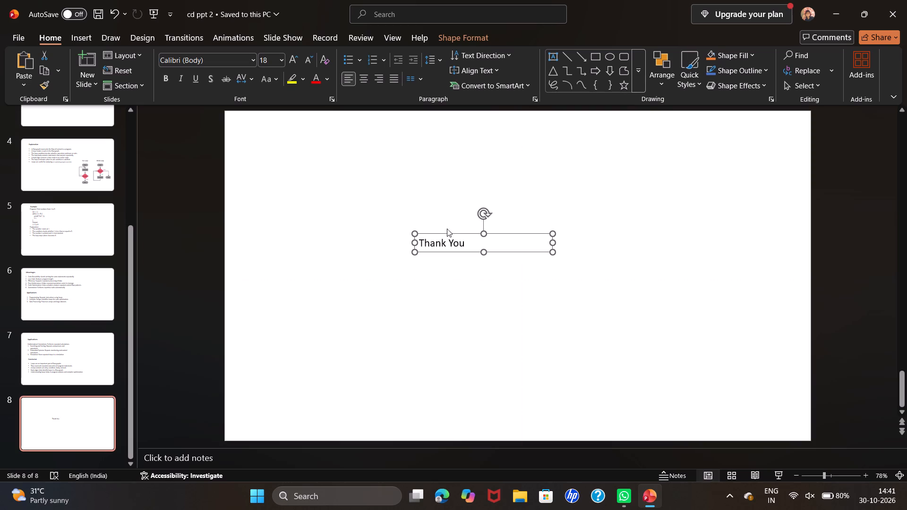
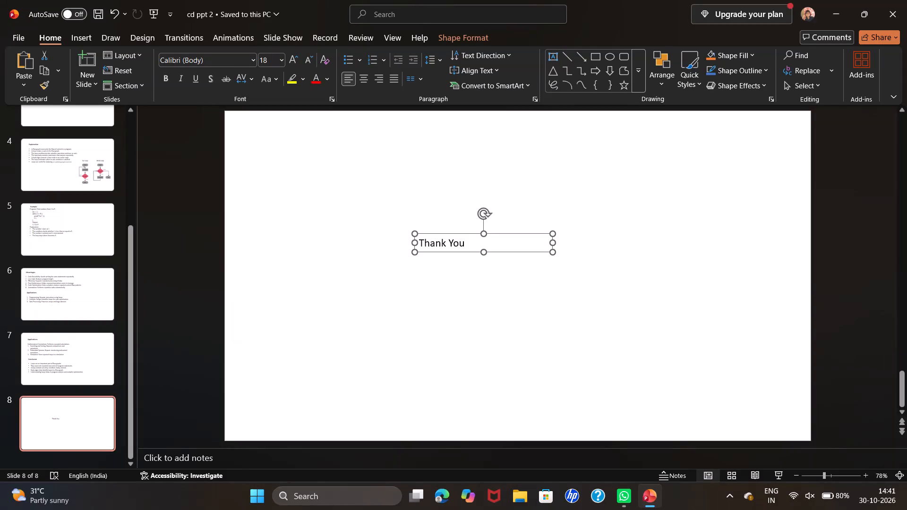
Format the Thank You text on slide 8 in bold Algerian at font size 60.
left_click_drag(424, 241, 486, 246)
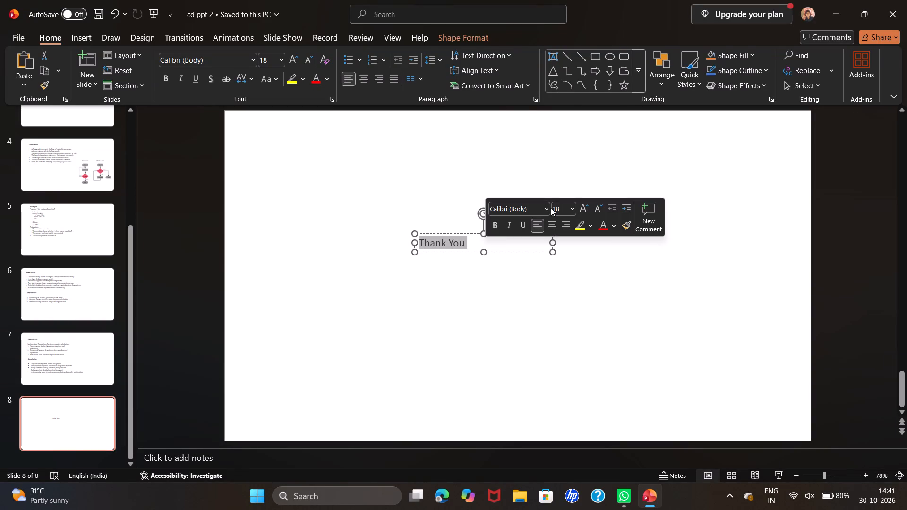
left_click(545, 208)
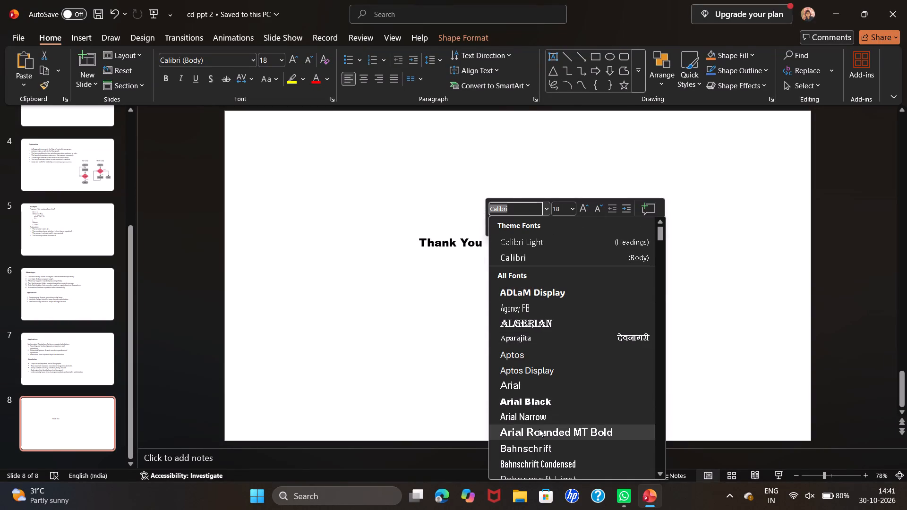
left_click(534, 320)
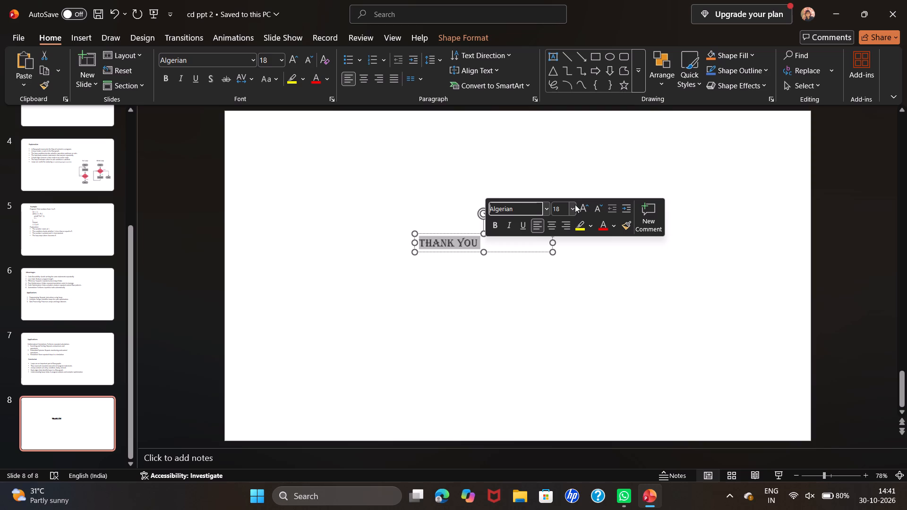
left_click(575, 204)
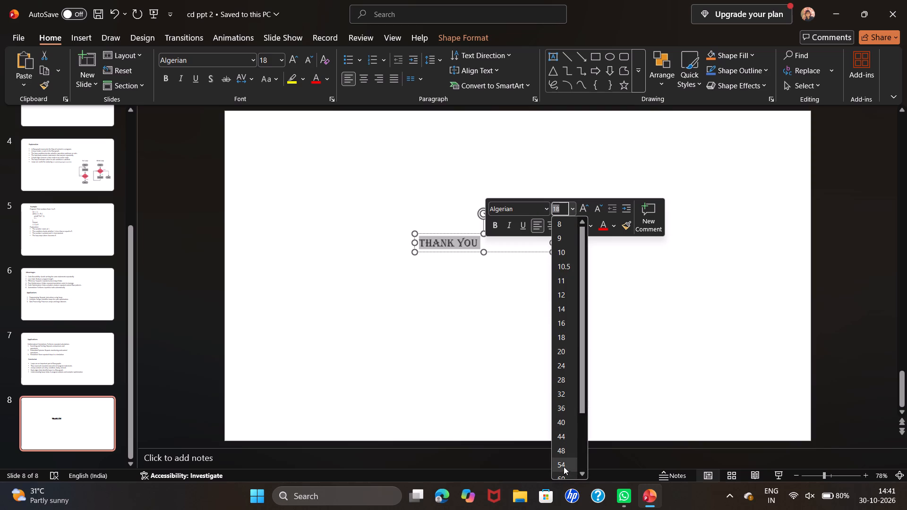
left_click(566, 475)
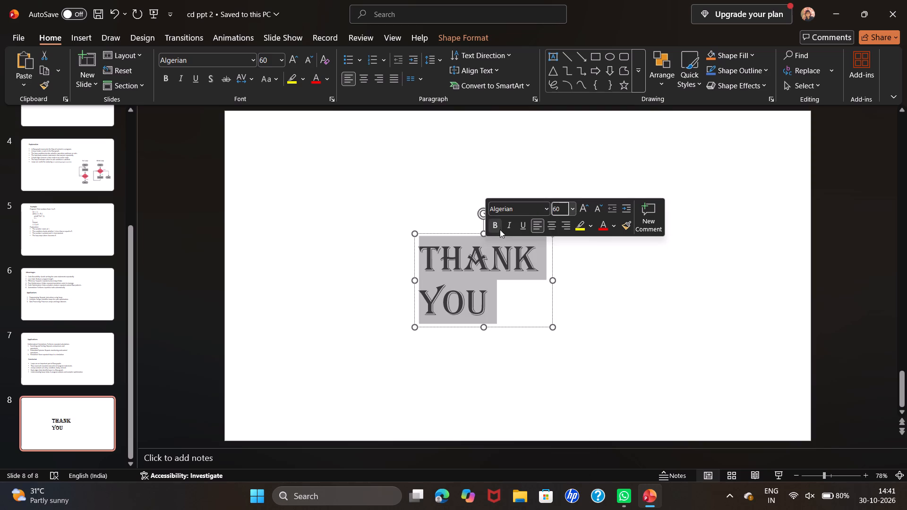
left_click(494, 227)
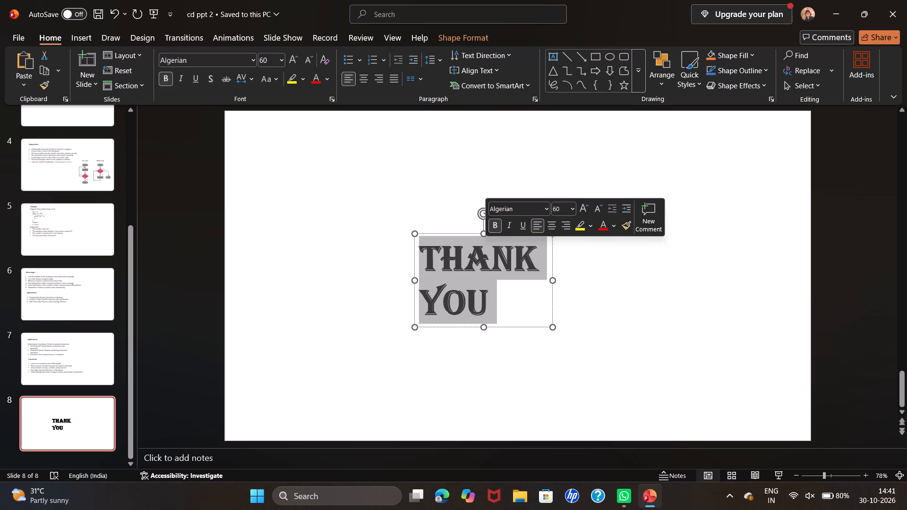
left_click(424, 300)
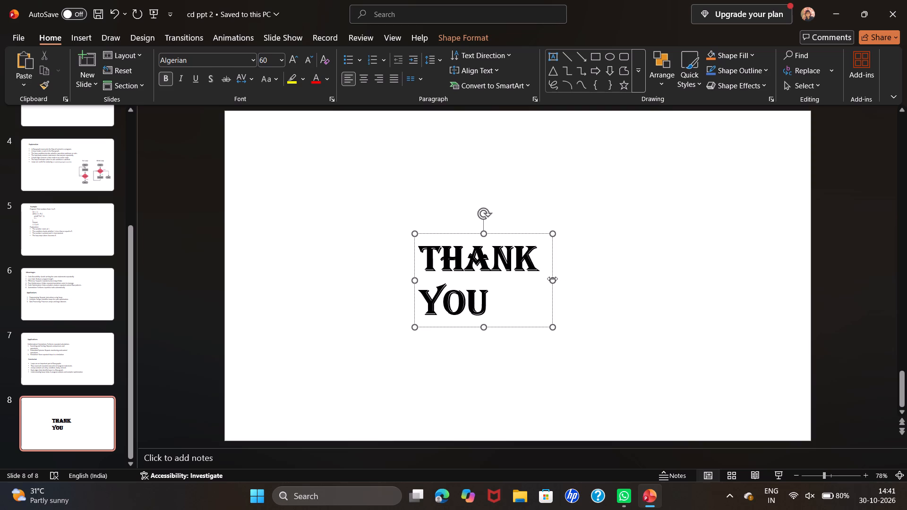
Widen the Thank You text box so its text fits on one line, and shift it left to centre it on the slide.
left_click_drag(552, 279, 635, 278)
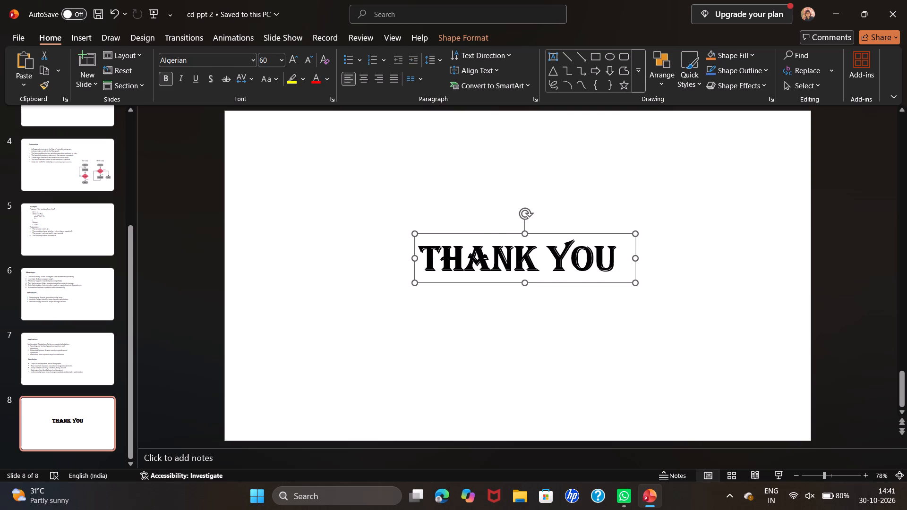
left_click(478, 238)
left_click_drag(478, 233, 442, 229)
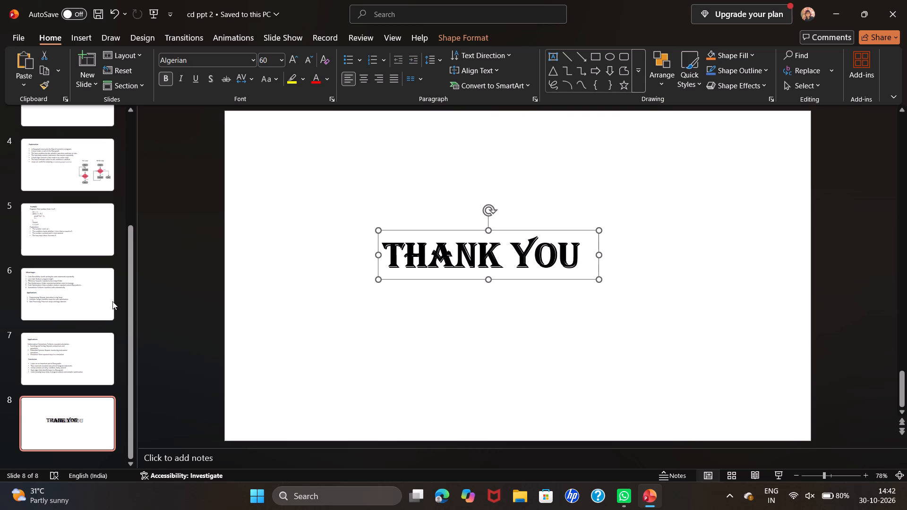
Turn on AutoSave for the presentation.
left_click(82, 13)
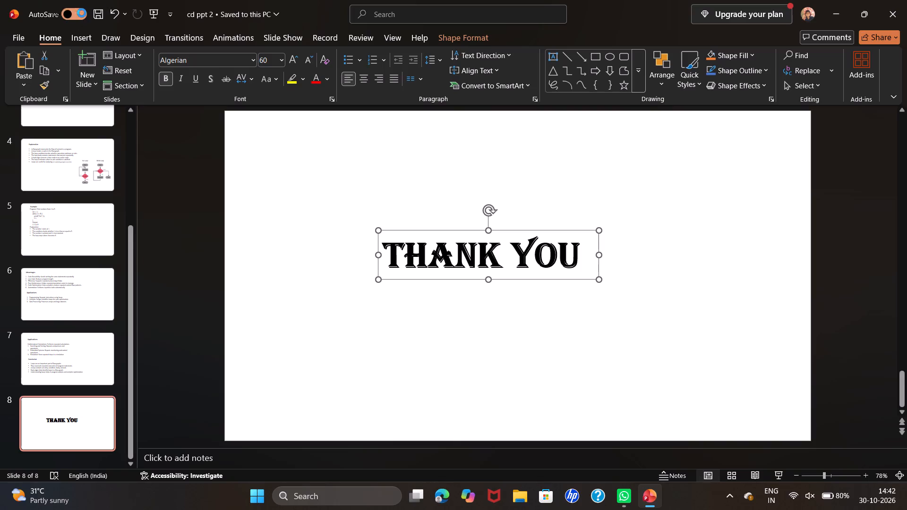
Deselect the Thank You text box and return to the title slide, slide 1.
left_click(423, 202)
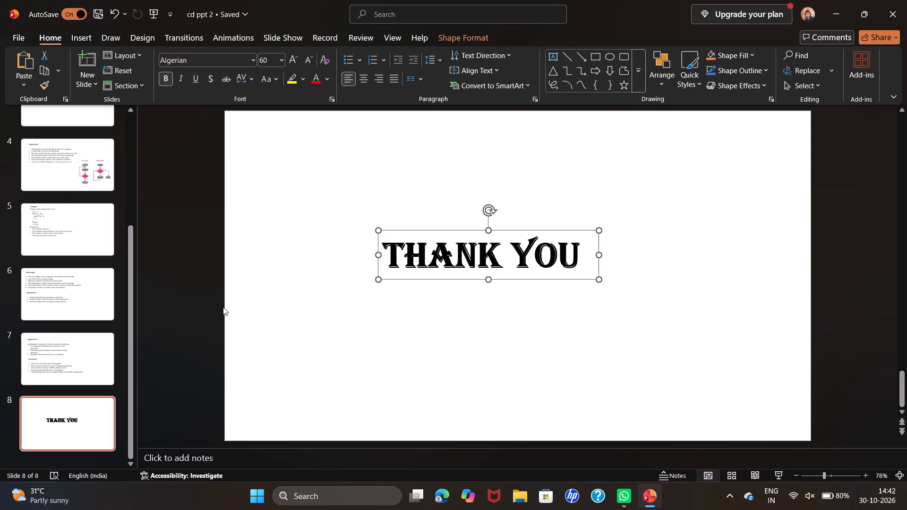
scroll(10, 238, "up", 18)
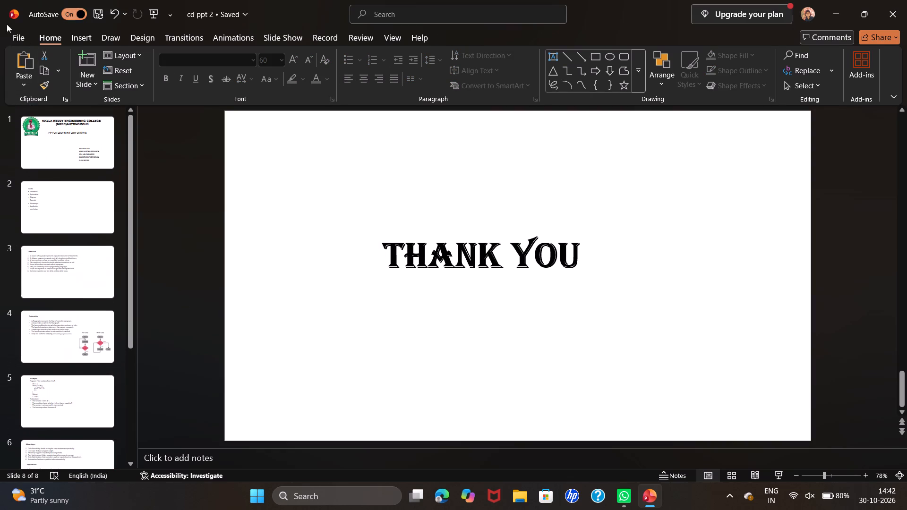
left_click(88, 150)
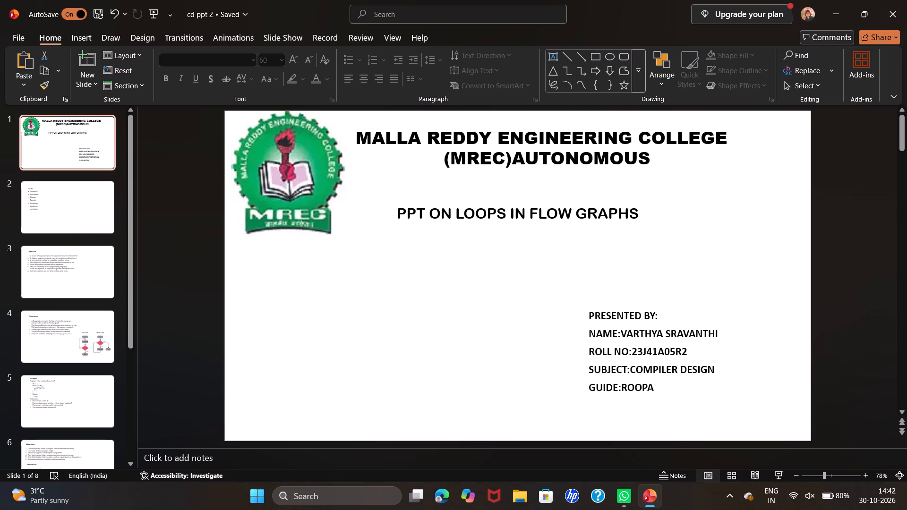
Open the file management view for the cd ppt 2 presentation.
left_click(18, 32)
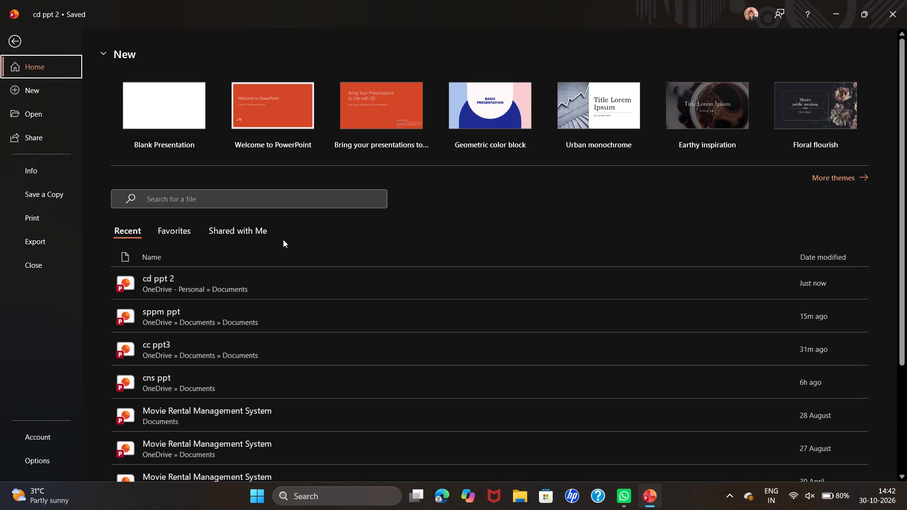
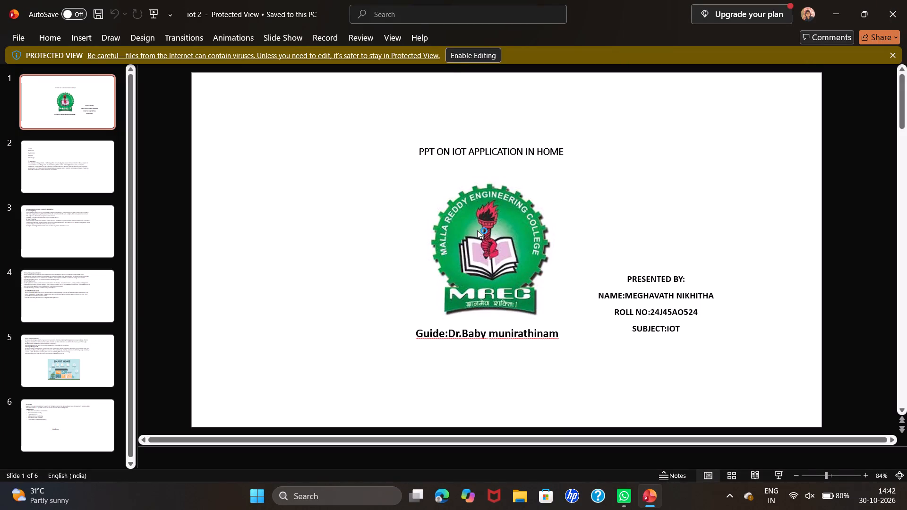
Enable editing of the iot 2 presentation and move the college logo to the upper-left corner of the title slide.
left_click(474, 53)
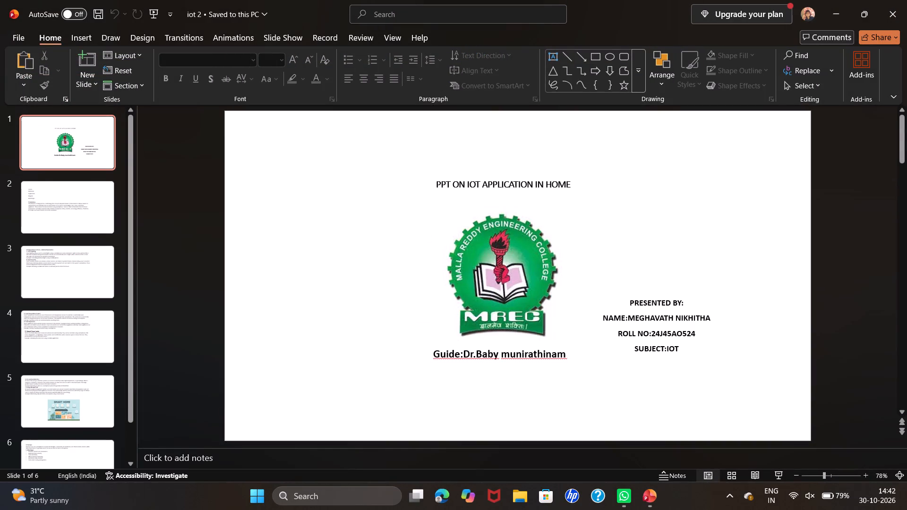
left_click_drag(481, 257, 271, 161)
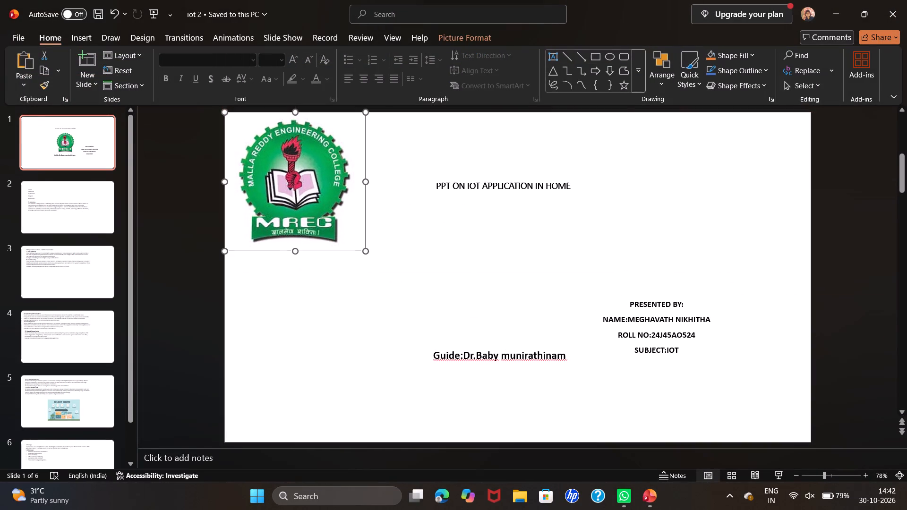
Add a text box reading MALLA REDDY ENGINEERING COLLEGE above the presentation title on slide 1, beside the logo.
left_click(399, 128)
double_click(399, 128)
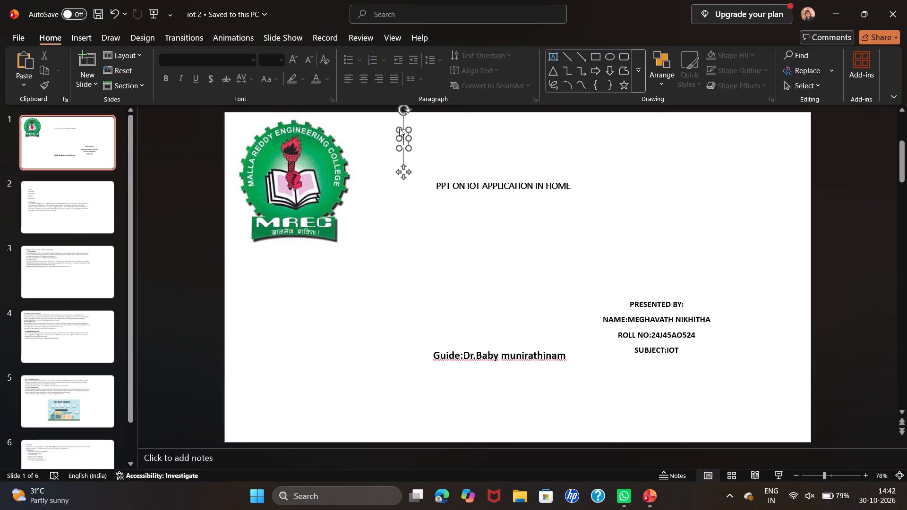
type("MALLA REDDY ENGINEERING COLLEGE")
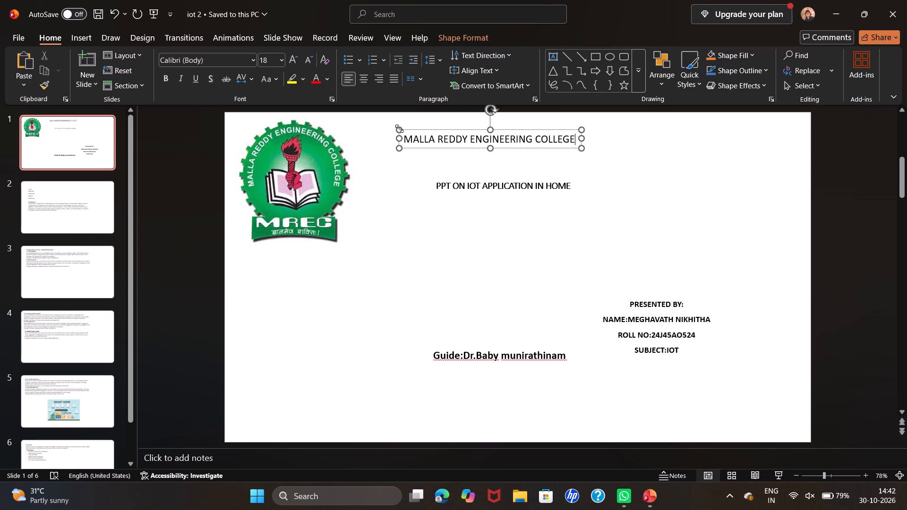
Append (MREC)AUTONOMOUS to the MALLA REDDY ENGINEERING COLLEGE heading on slide 1.
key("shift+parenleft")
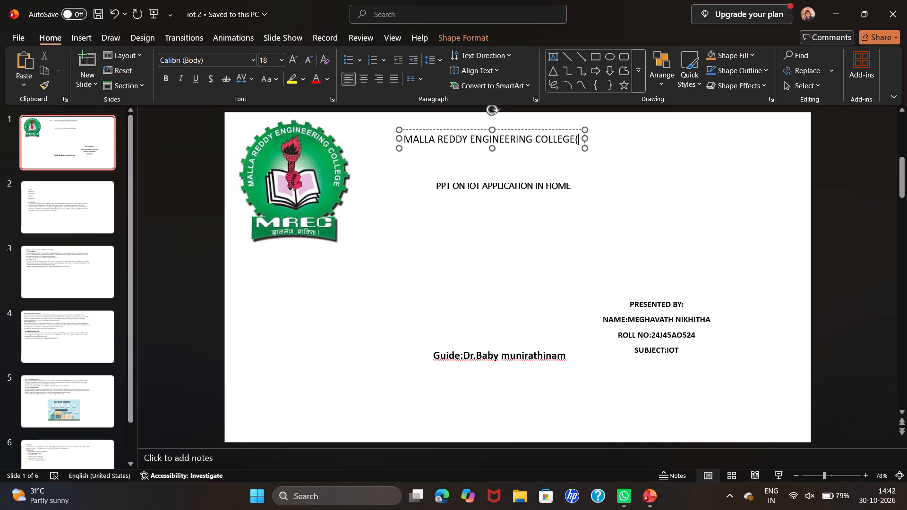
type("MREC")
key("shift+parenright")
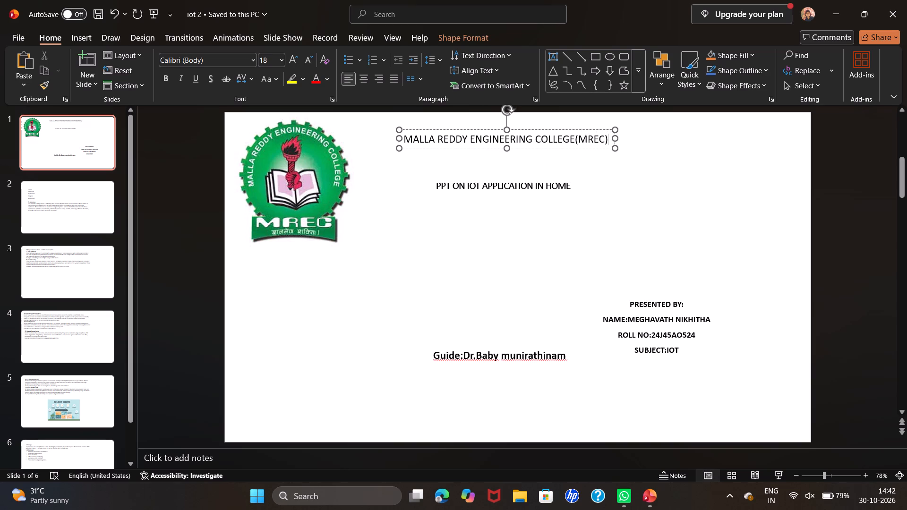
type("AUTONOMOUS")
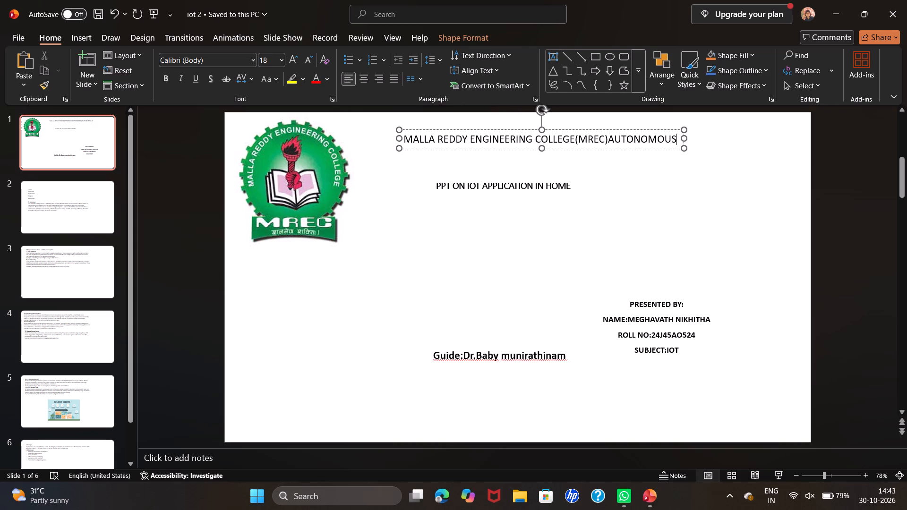
Format the whole college heading on slide 1 in bold Arial Black at font size 32.
left_click_drag(404, 137, 684, 145)
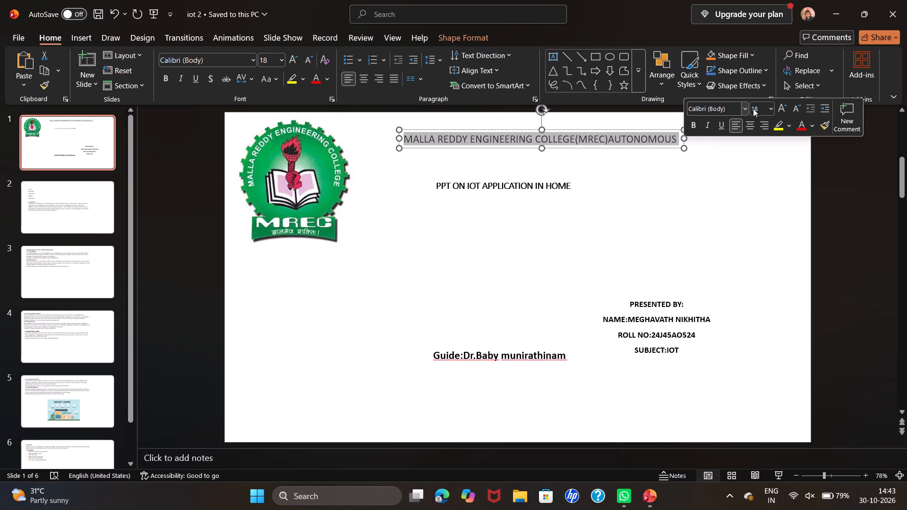
left_click(667, 136)
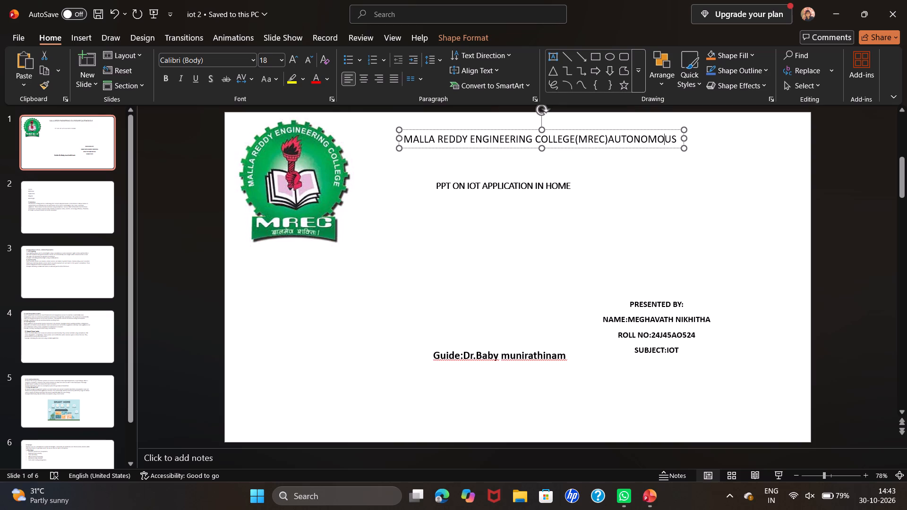
left_click_drag(403, 137, 688, 134)
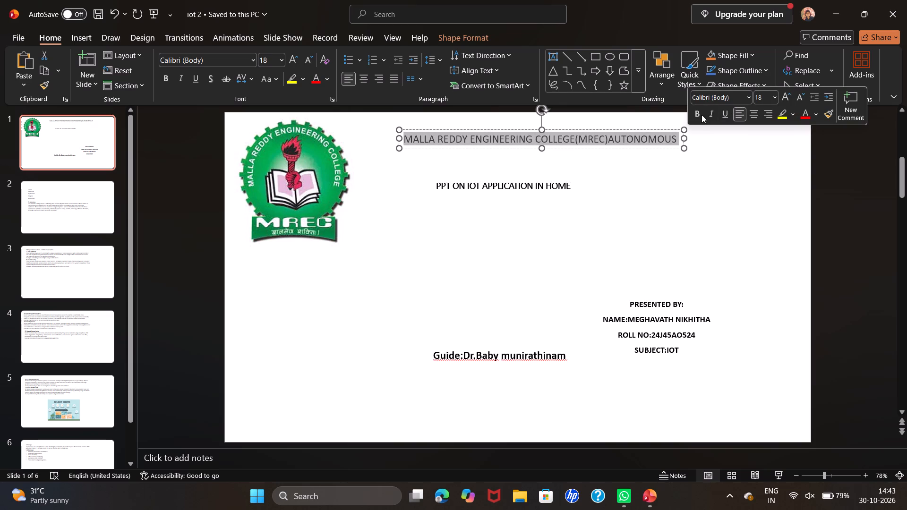
left_click(698, 114)
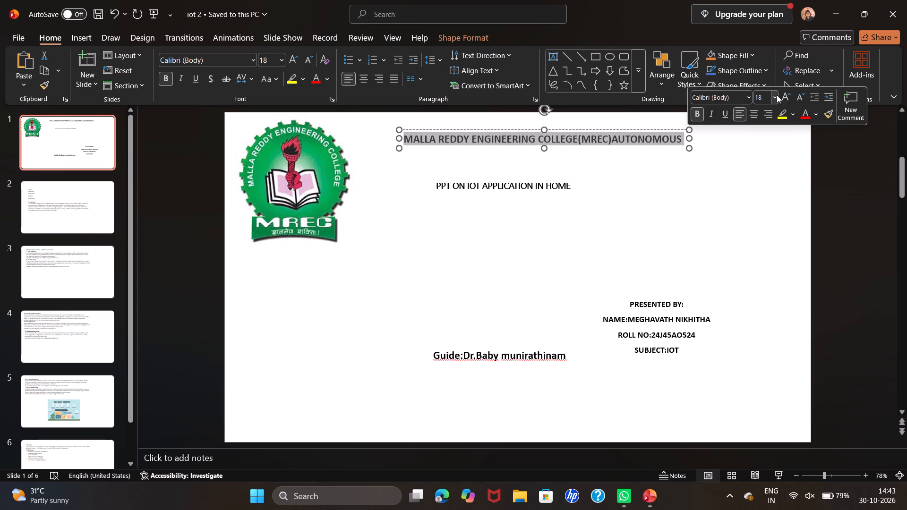
left_click(777, 95)
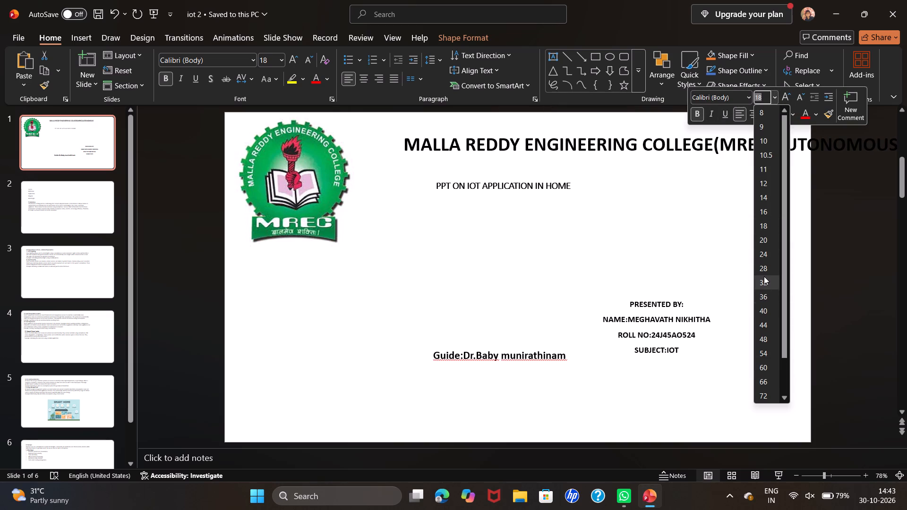
left_click(764, 276)
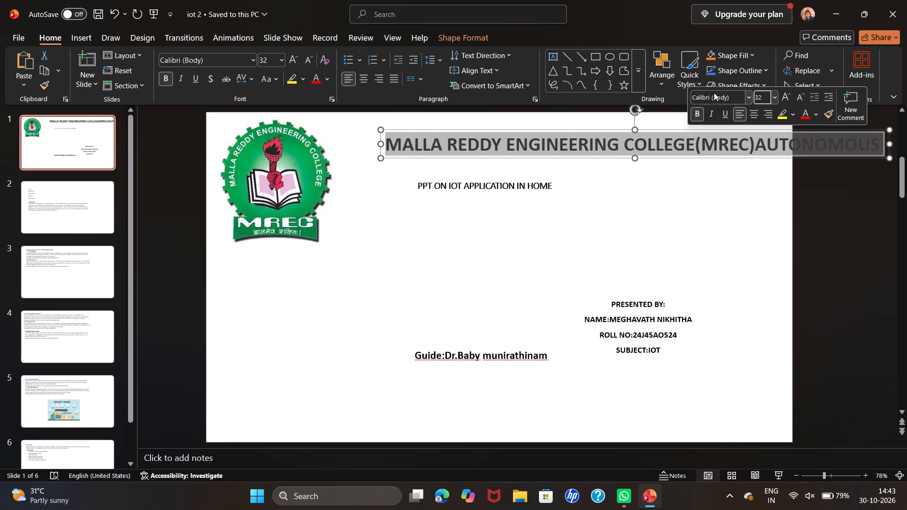
left_click(749, 101)
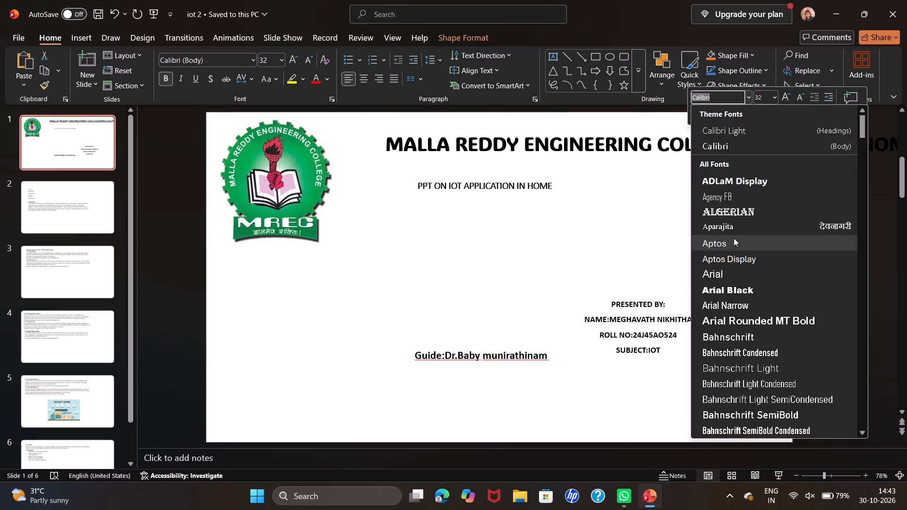
left_click(724, 288)
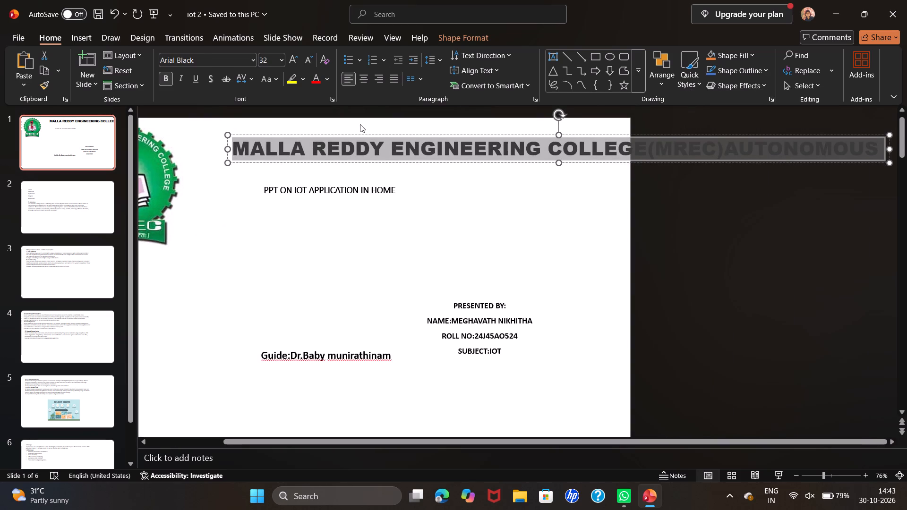
Shift the college heading left towards the logo and break (MREC)AUTONOMOUS onto a second line, indented roughly centred beneath the name.
left_click_drag(264, 134, 220, 135)
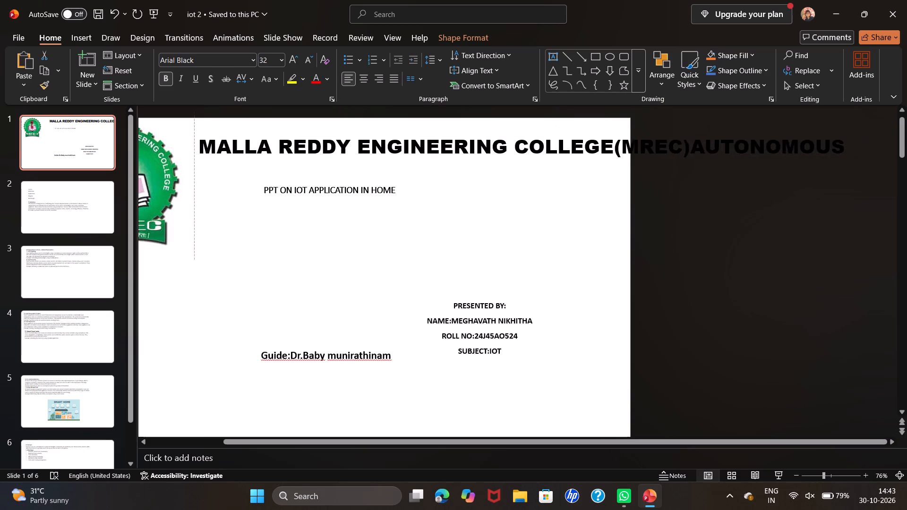
left_click_drag(220, 135, 214, 133)
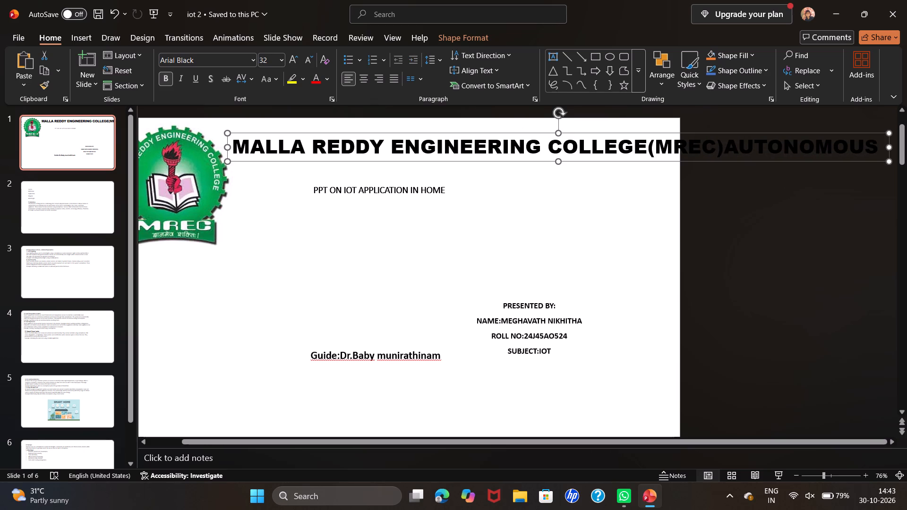
left_click(648, 147)
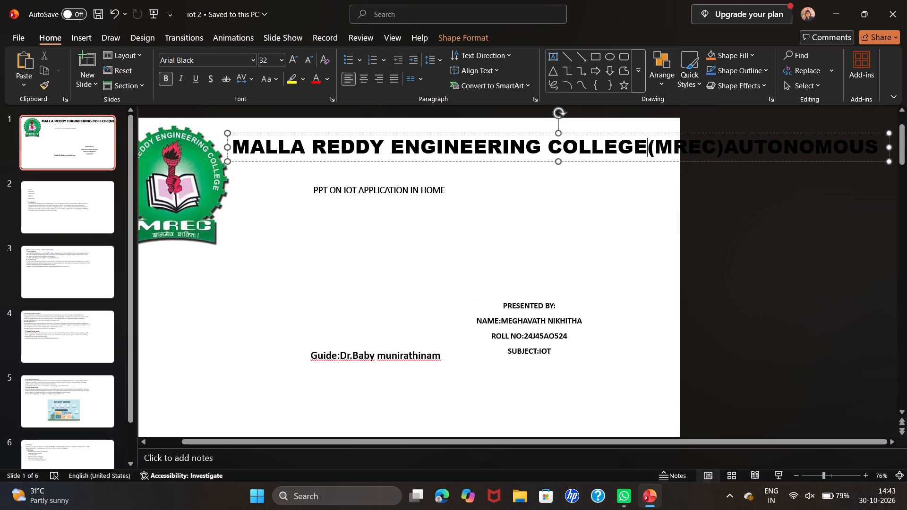
key("Return")
key("Tab")
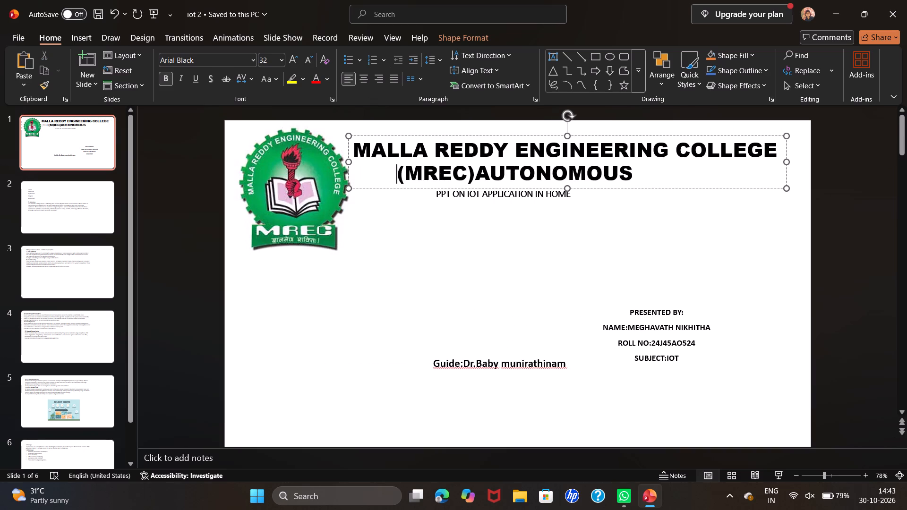
key("Tab")
left_click(464, 211)
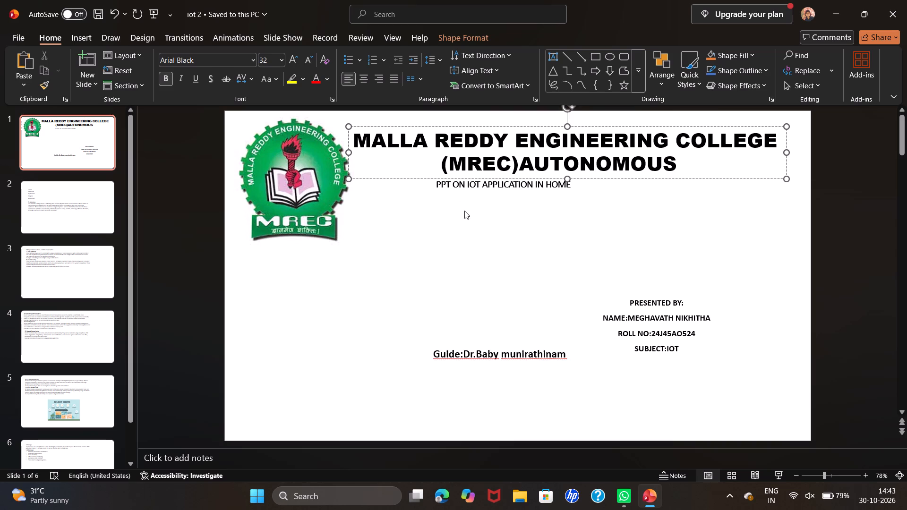
Move the PPT ON IOT APPLICATION IN HOME text box down to leave a clear gap below the college heading.
left_click(434, 183)
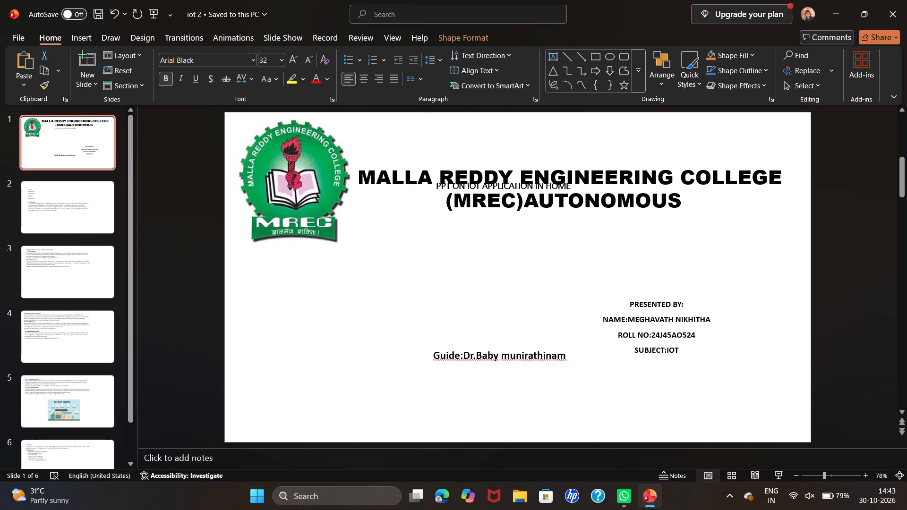
left_click(437, 185)
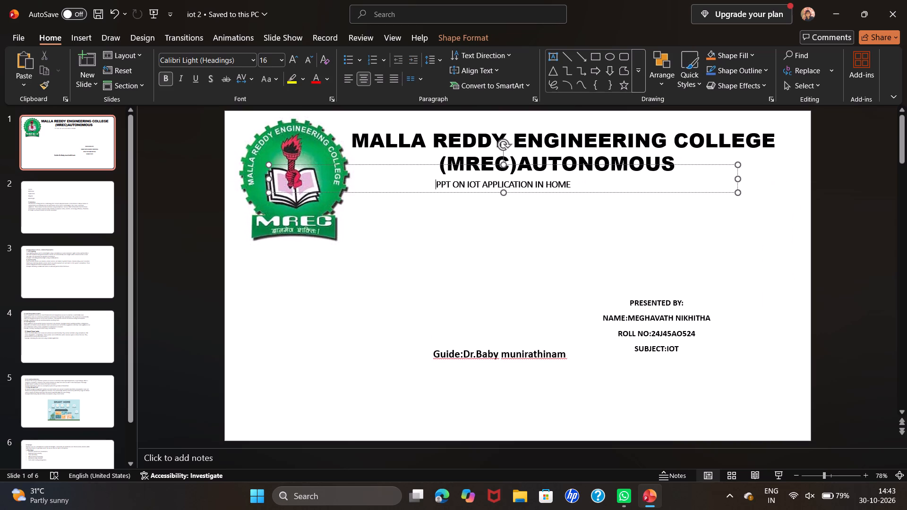
double_click(437, 185)
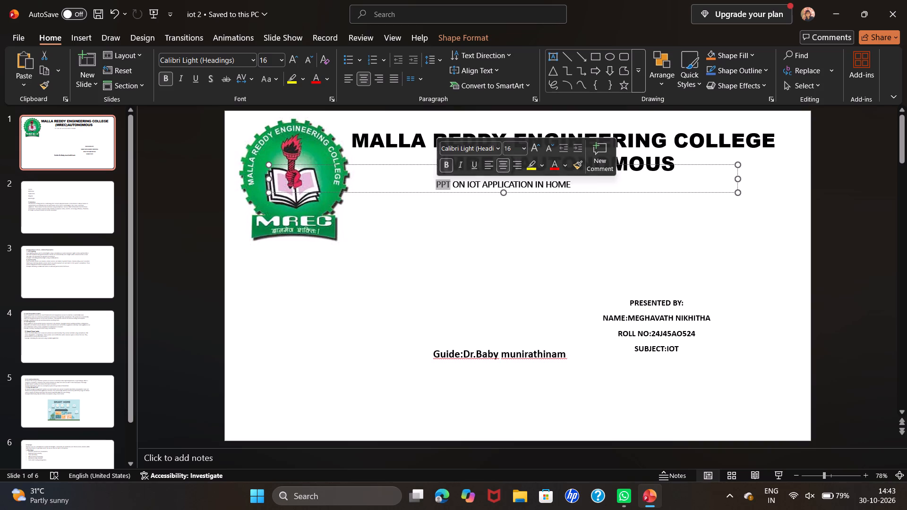
left_click(420, 166)
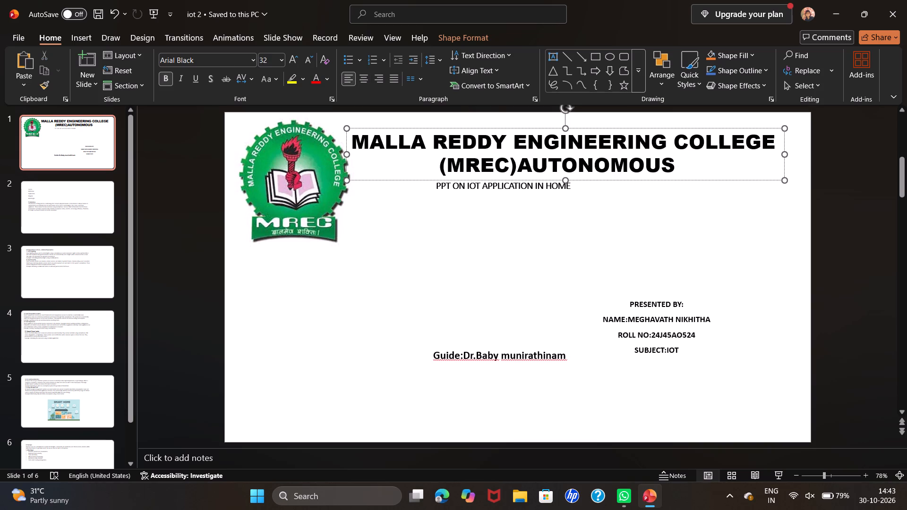
left_click(440, 187)
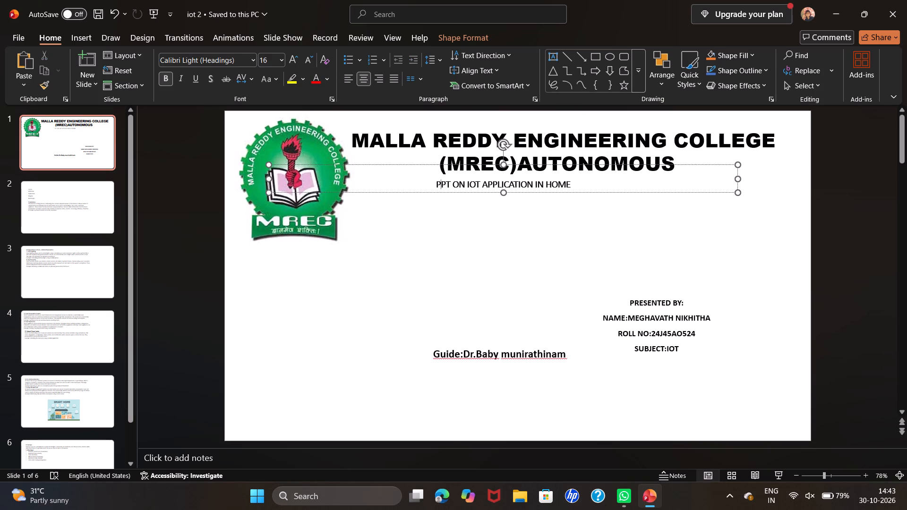
left_click_drag(436, 192, 444, 248)
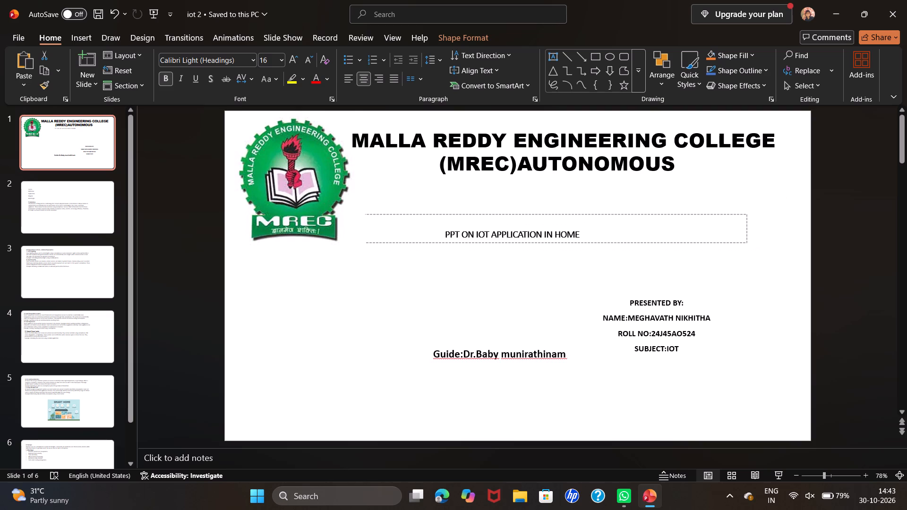
left_click_drag(444, 248, 444, 248)
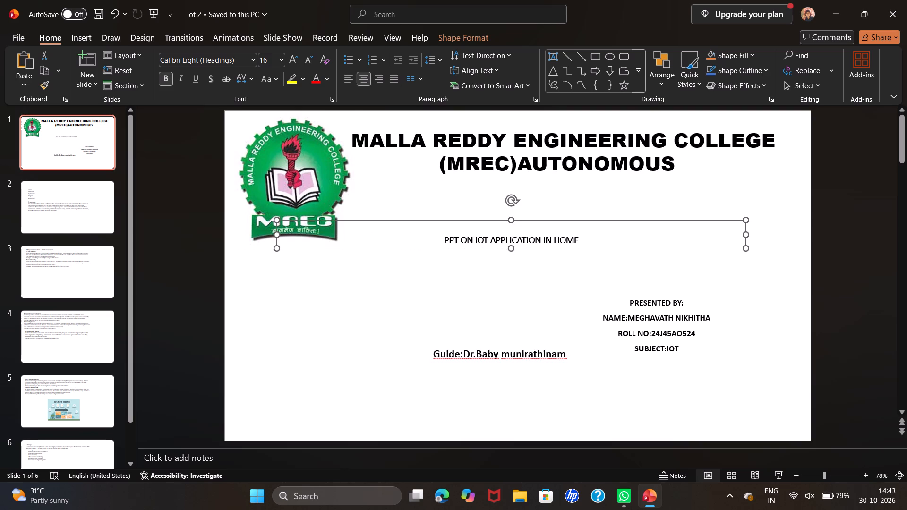
Replace the words PPT ON with TOPIC and a spaced colon, making the line read TOPIC : IOT APPLICATION IN HOME.
left_click(474, 239)
key("BackSpace")
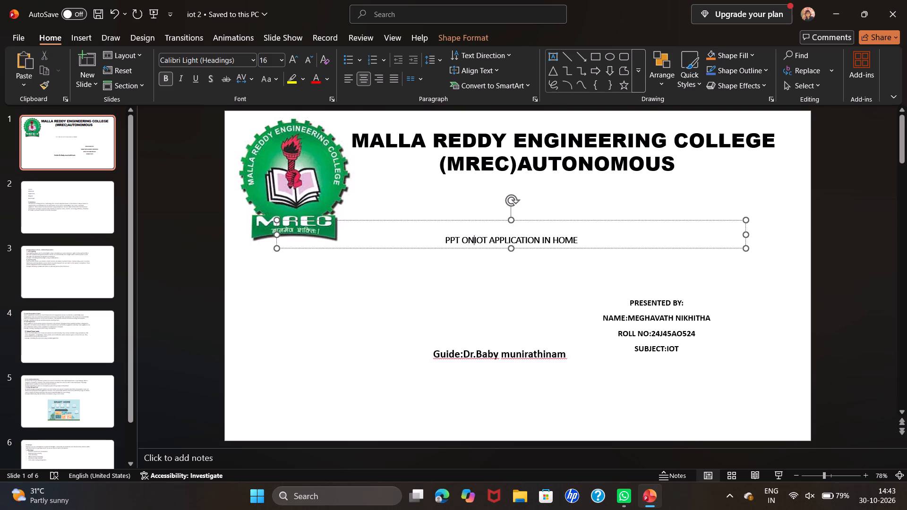
key("BackSpace")
key("BackSpace")
key("BackSpace")
key("BackSpace")
key("BackSpace")
key("BackSpace")
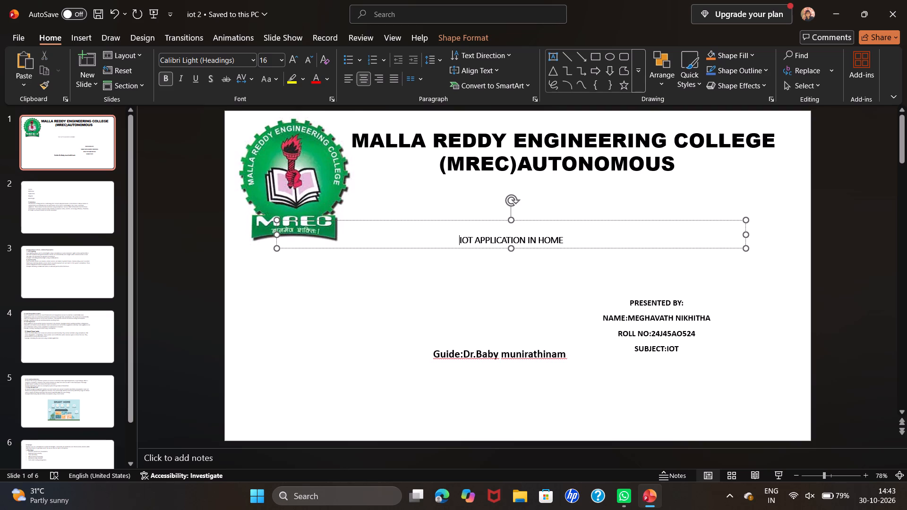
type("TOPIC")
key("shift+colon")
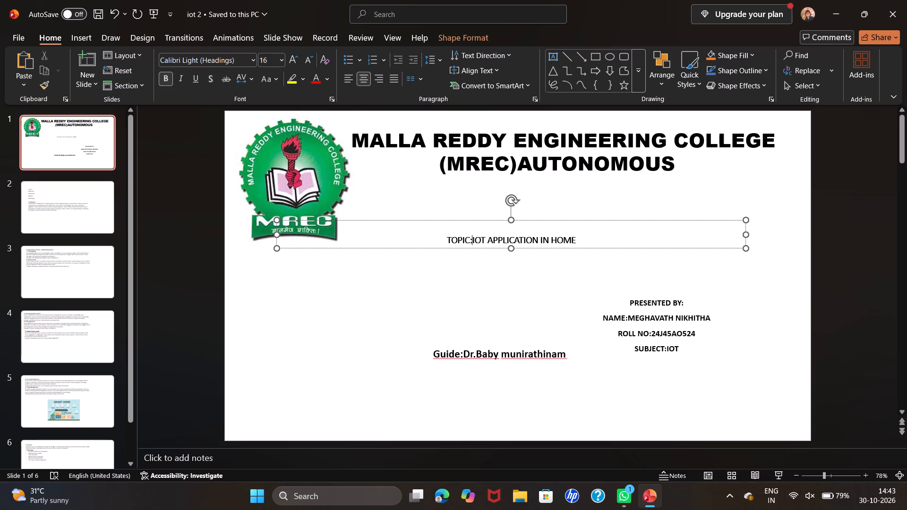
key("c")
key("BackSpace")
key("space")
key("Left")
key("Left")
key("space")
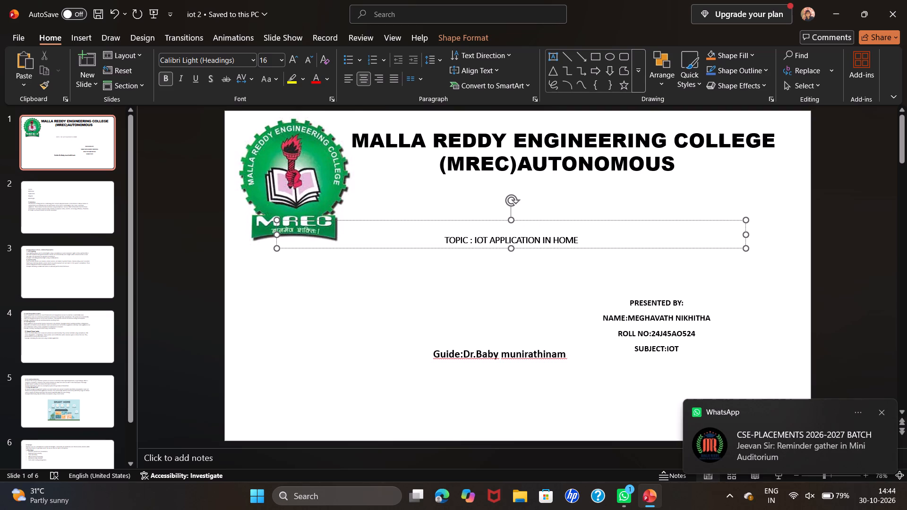
Format the TOPIC line on slide 1 in Arial Rounded MT Bold at font size 28.
left_click_drag(582, 237, 439, 235)
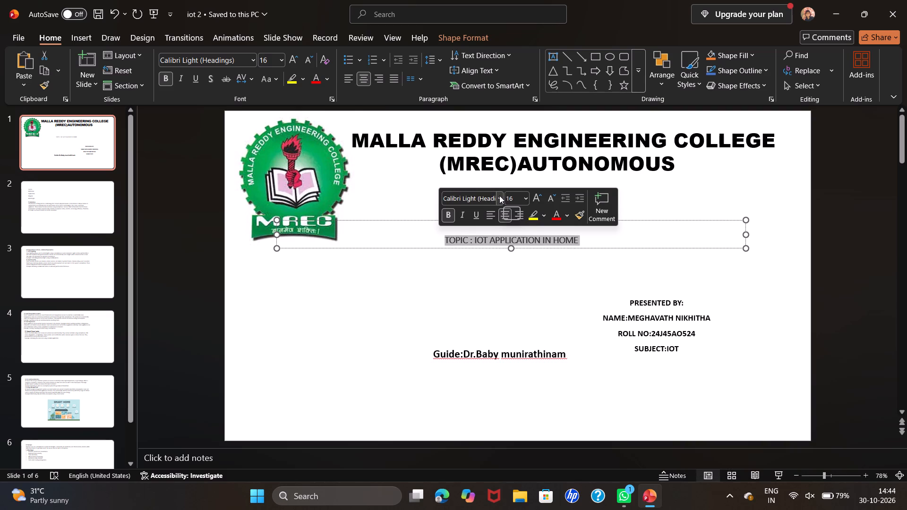
left_click(499, 195)
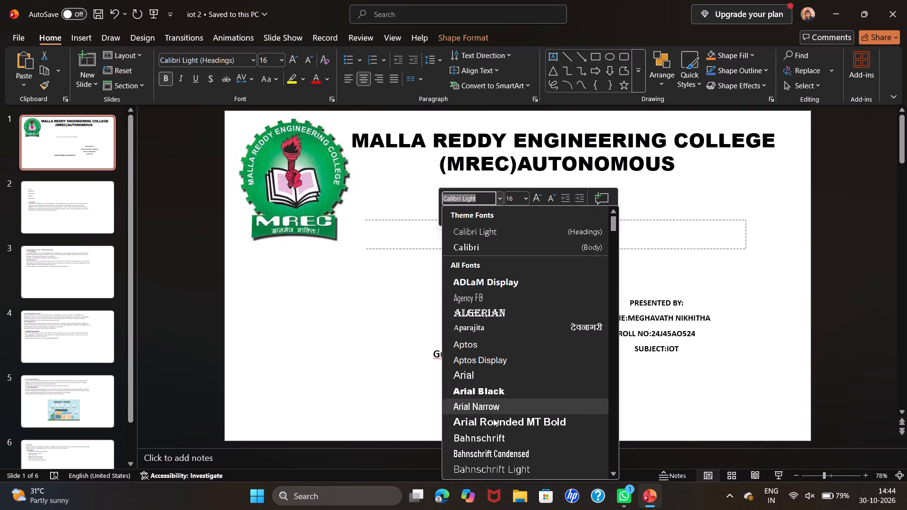
left_click(496, 421)
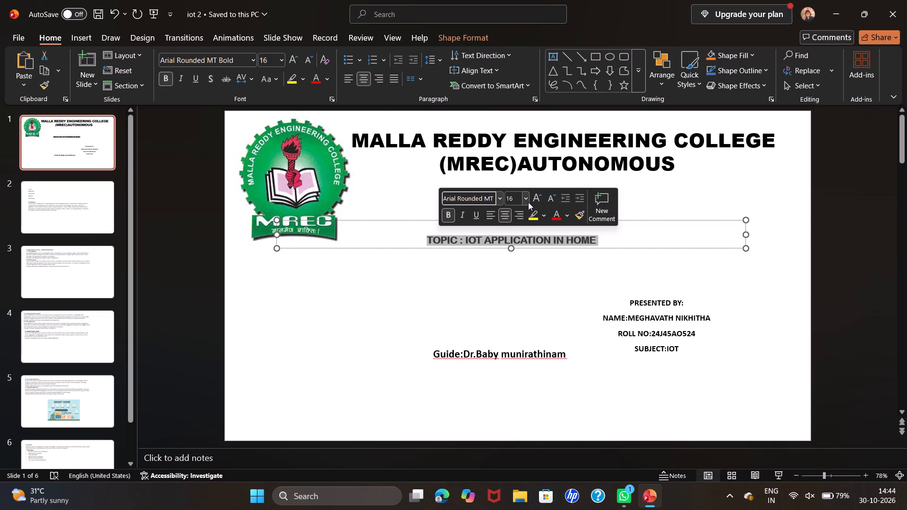
left_click(528, 201)
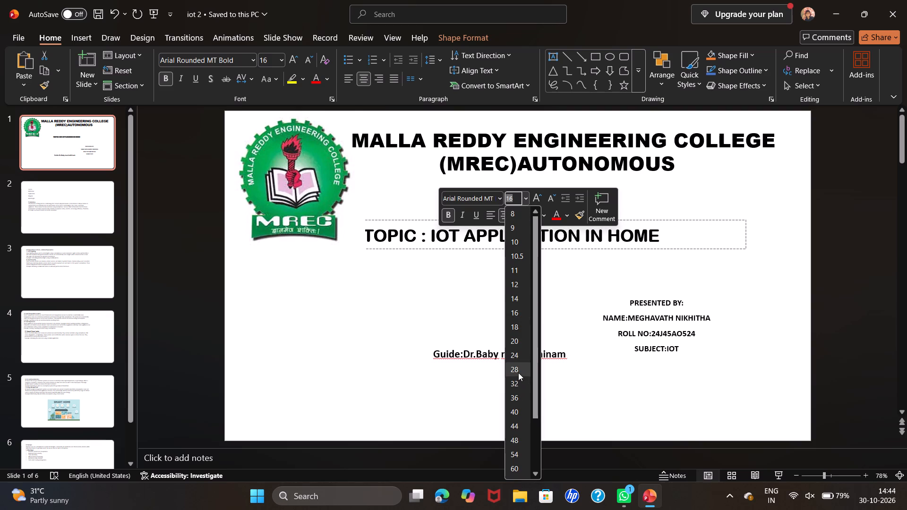
left_click(518, 373)
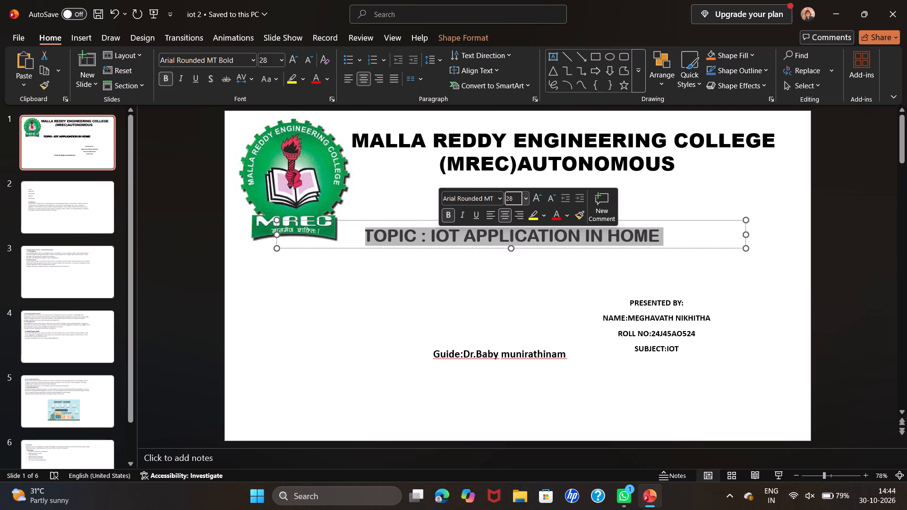
Left-align the PRESENTED BY details on slide 1 and narrow their text box to fit closer around the text.
left_click_drag(627, 301, 689, 366)
left_click(739, 350)
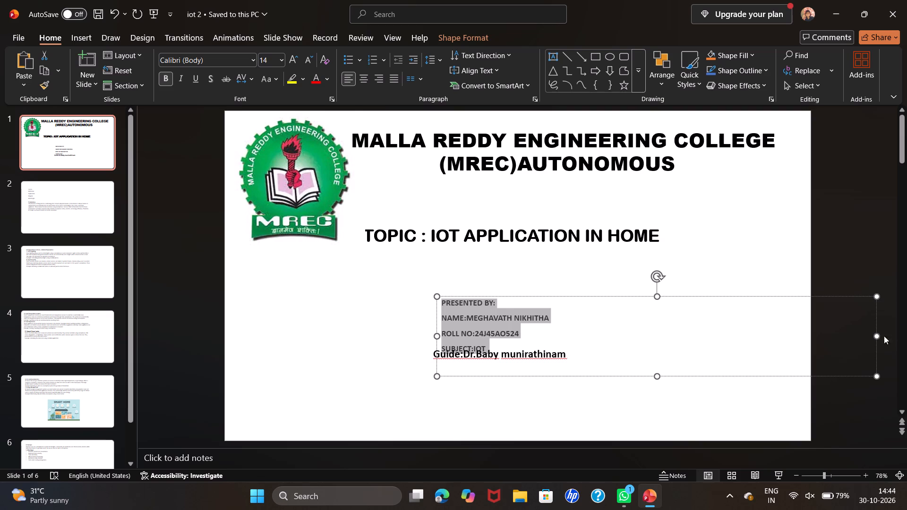
left_click_drag(877, 336, 618, 348)
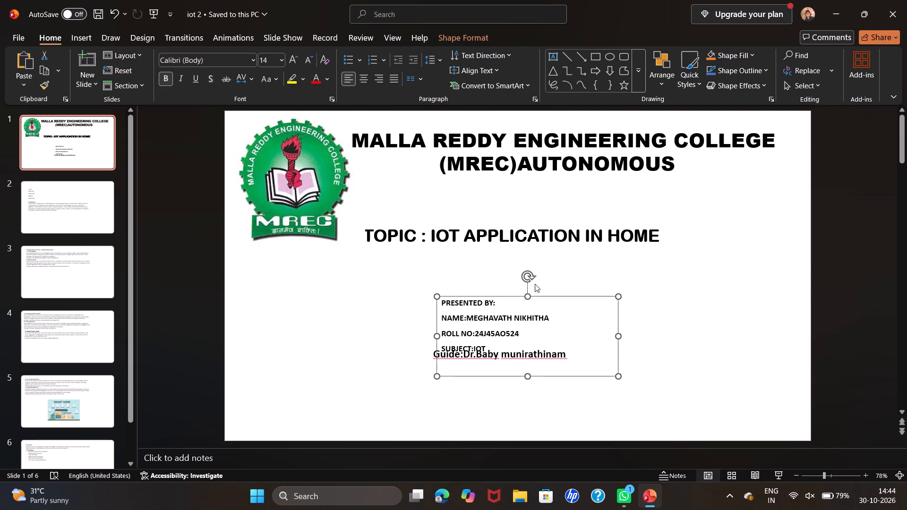
Move the PRESENTED BY text box on slide 1 toward the slide's right side, clear of the separate Guide line.
left_click_drag(543, 294, 642, 287)
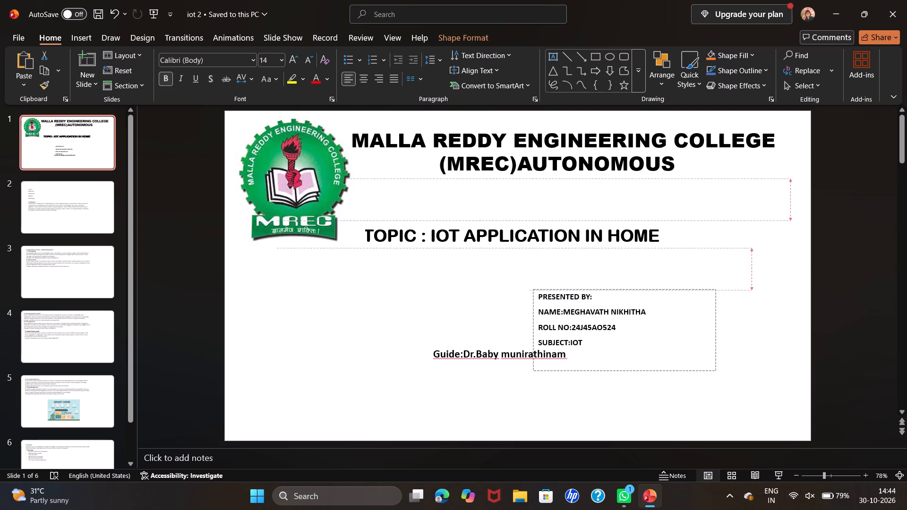
left_click_drag(642, 287, 682, 290)
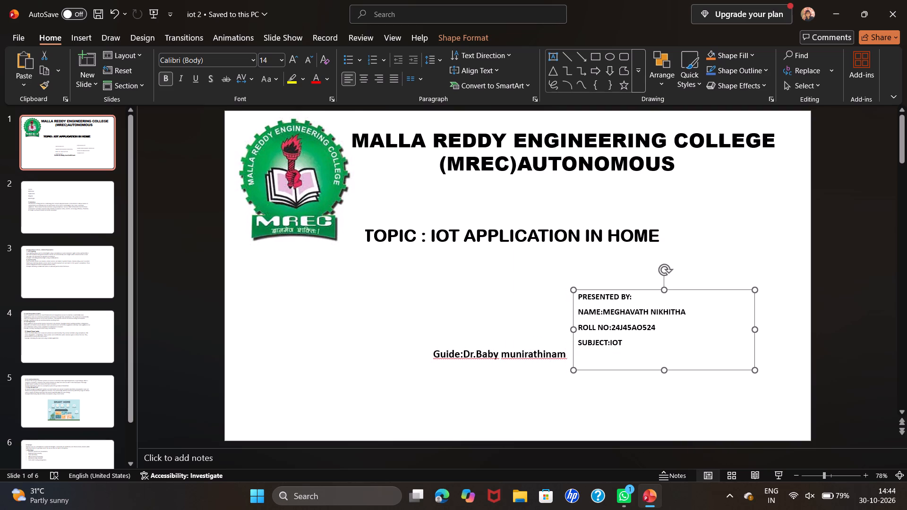
Add a GUIDE: line with the guide's title and name below SUBJECT:IOT in the PRESENTED BY details.
left_click(633, 341)
key("Return")
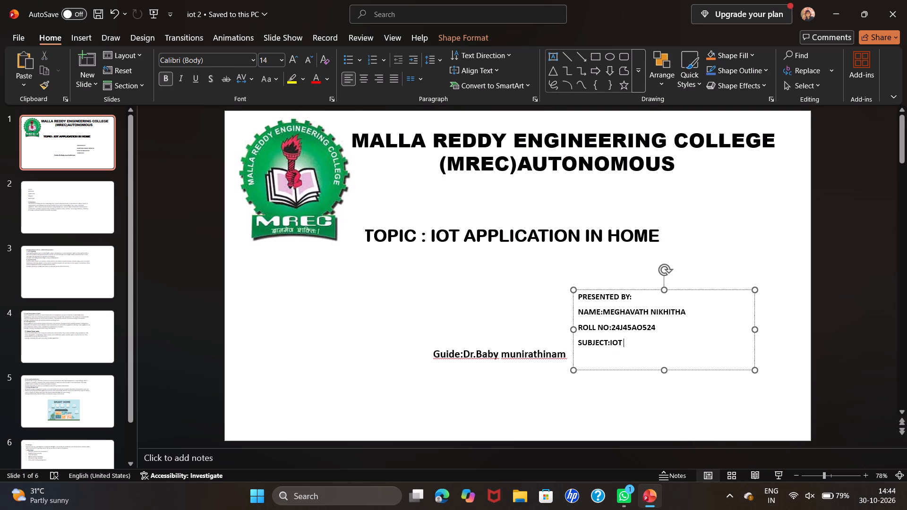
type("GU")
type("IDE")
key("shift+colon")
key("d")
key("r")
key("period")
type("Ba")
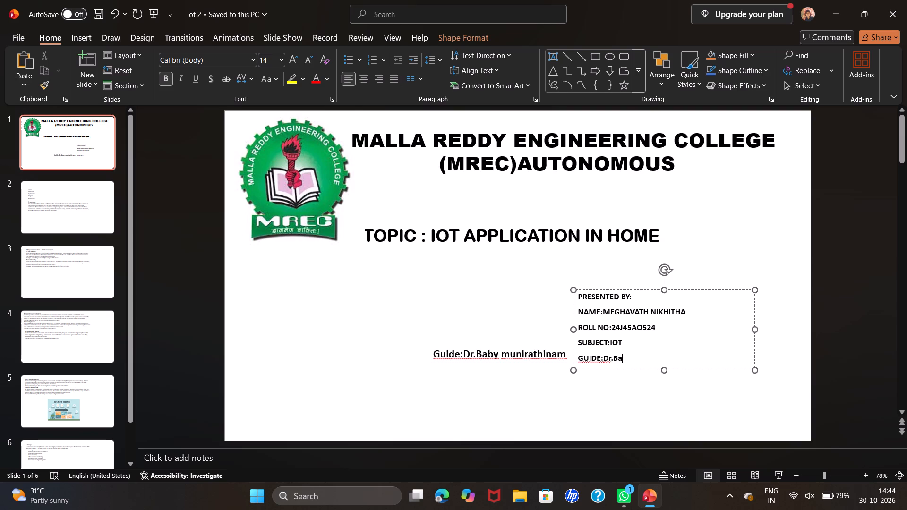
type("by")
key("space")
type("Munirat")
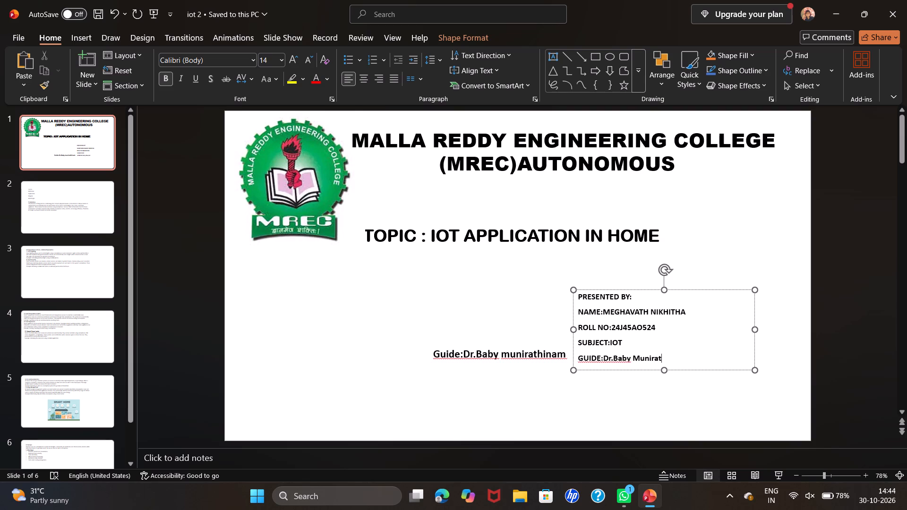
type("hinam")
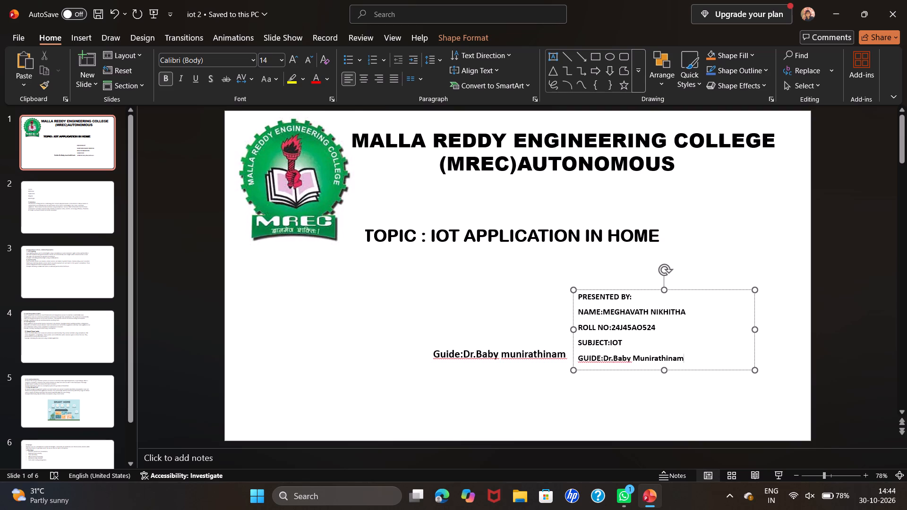
Replace the presenter's name on the NAME line with the new presenter's name in capitals.
left_click(687, 312)
key("BackSpace")
key("BackSpace")
key("BackSpace")
key("BackSpace")
key("BackSpace")
key("BackSpace")
key("BackSpace")
key("BackSpace")
key("BackSpace")
key("BackSpace")
key("BackSpace")
key("BackSpace")
key("BackSpace")
key("BackSpace")
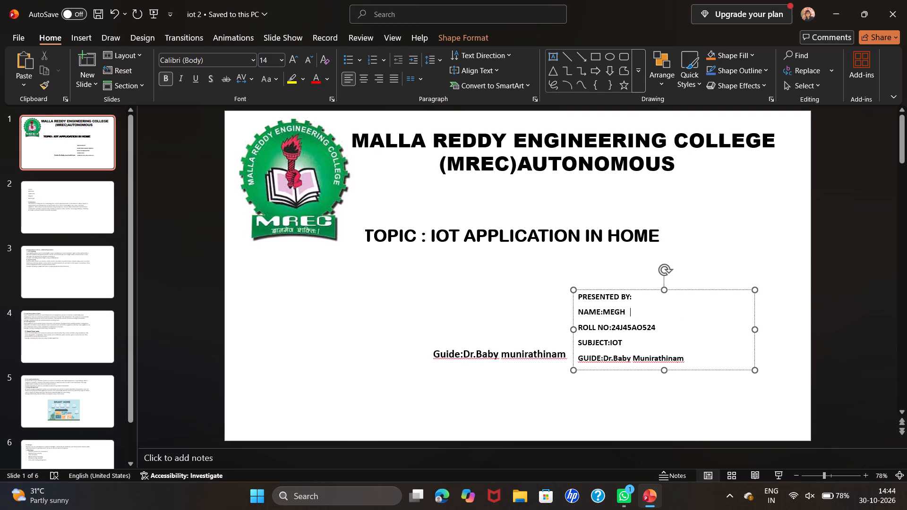
key("BackSpace")
key("BackSpace")
key("BackSpace")
key("BackSpace")
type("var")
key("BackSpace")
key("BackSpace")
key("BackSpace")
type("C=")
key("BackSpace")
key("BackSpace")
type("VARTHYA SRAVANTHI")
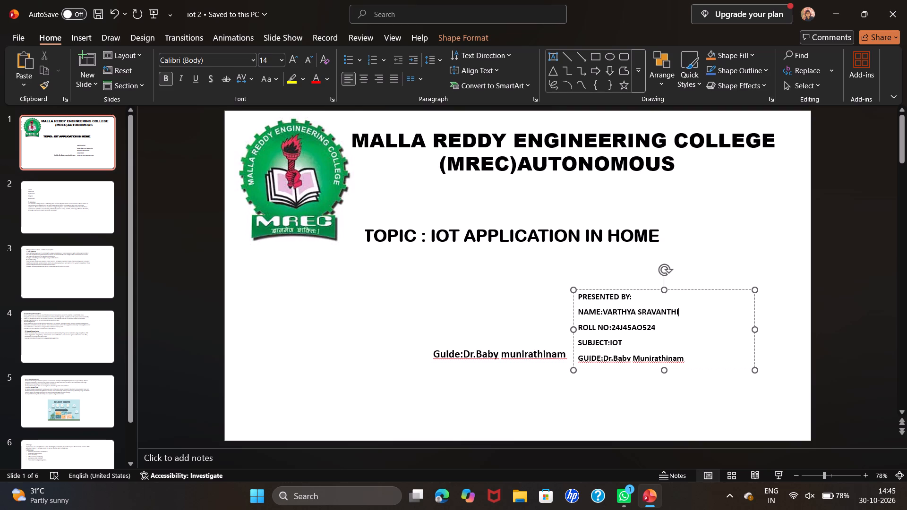
Replace the roll number on the ROLL NO line with the new presenter's roll number.
left_click(670, 331)
key("BackSpace")
key("BackSpace")
key("BackSpace")
key("BackSpace")
key("BackSpace")
key("BackSpace")
key("BackSpace")
key("BackSpace")
key("BackSpace")
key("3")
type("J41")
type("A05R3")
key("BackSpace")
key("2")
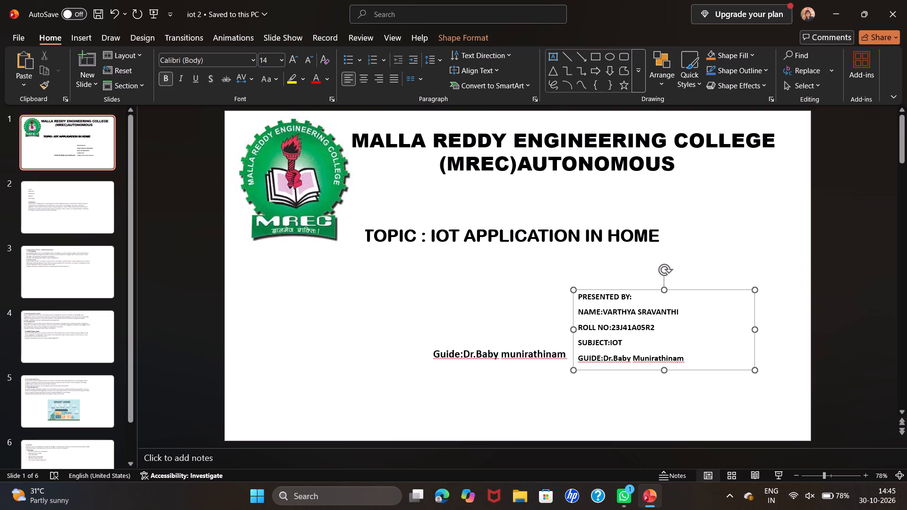
Delete the old separate Guide line beside the PRESENTED BY details on slide 1.
left_click(564, 353)
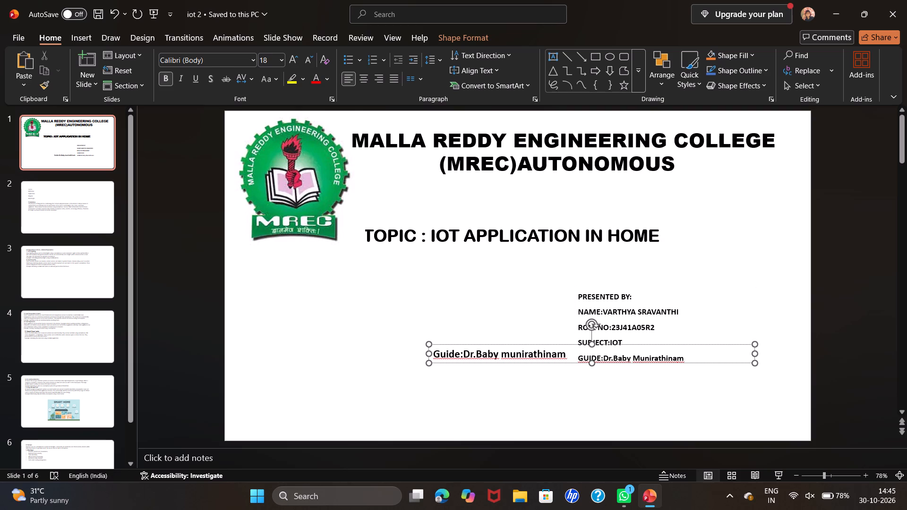
key("BackSpace")
key("BackSpace")
key("BackSpace")
key("BackSpace")
key("BackSpace")
key("BackSpace")
key("BackSpace")
key("BackSpace")
key("BackSpace")
key("BackSpace")
key("BackSpace")
key("BackSpace")
key("BackSpace")
key("BackSpace")
key("BackSpace")
key("BackSpace")
key("BackSpace")
key("BackSpace")
key("BackSpace")
key("BackSpace")
key("BackSpace")
key("BackSpace")
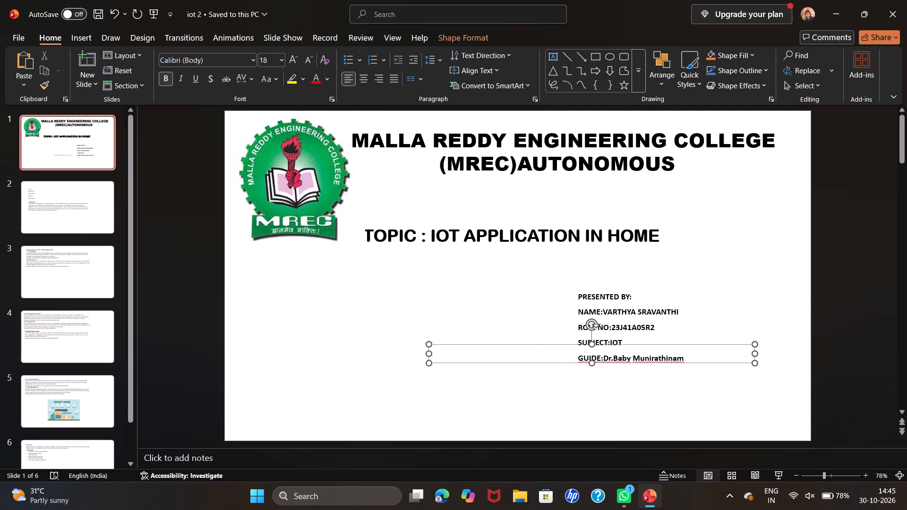
right_click(564, 353)
left_click(599, 38)
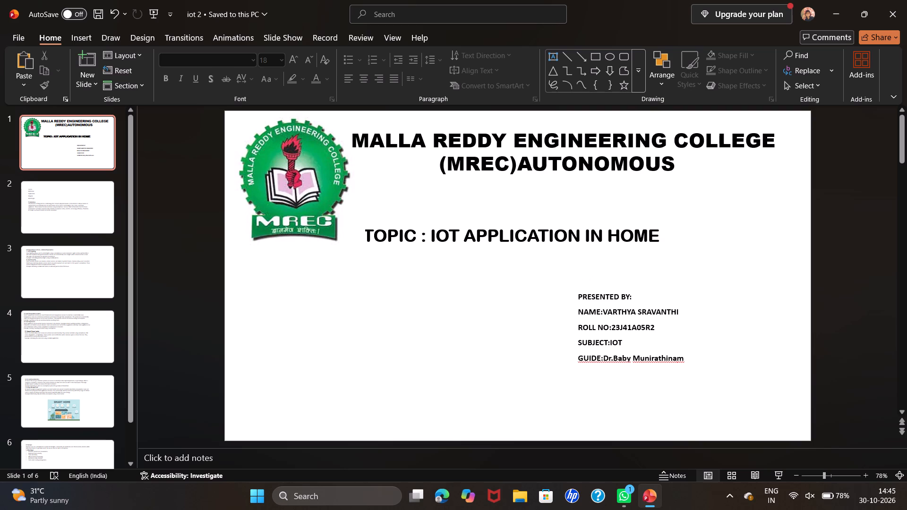
Set all the PRESENTED BY details on slide 1 to font size 16.
left_click_drag(579, 295, 722, 375)
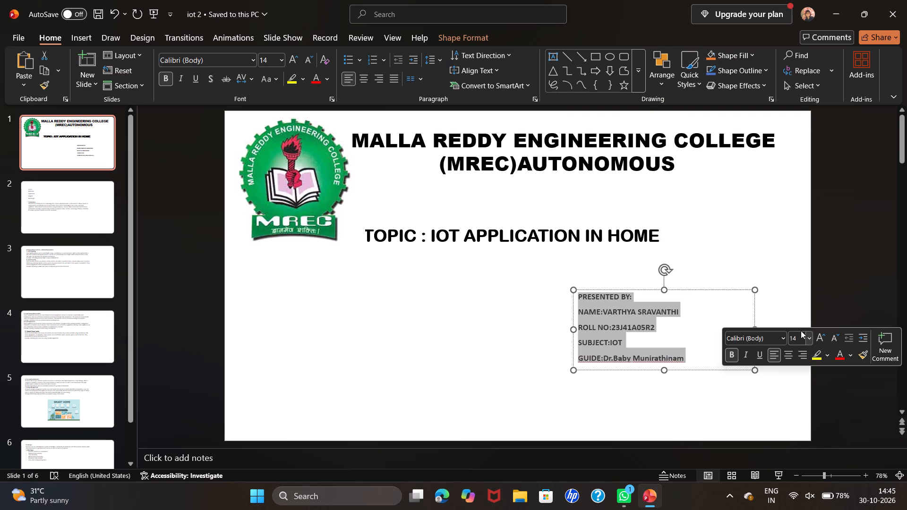
left_click(808, 337)
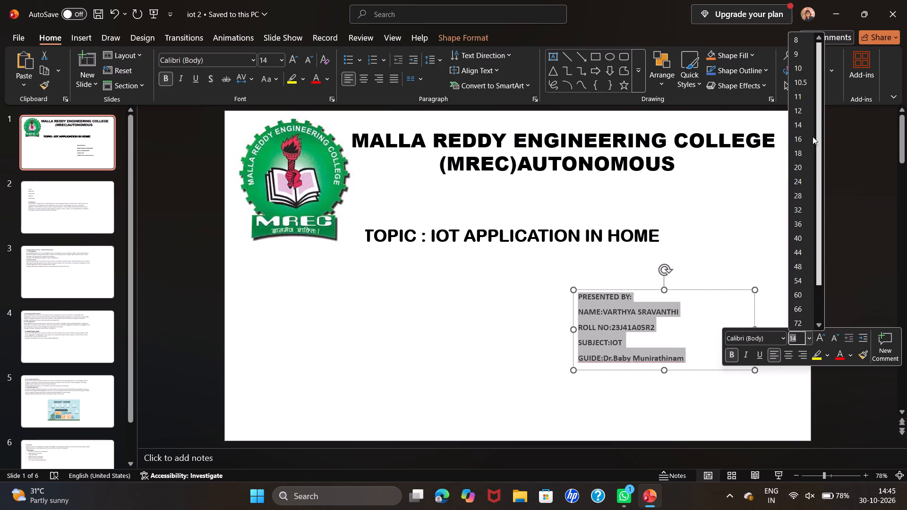
left_click(802, 138)
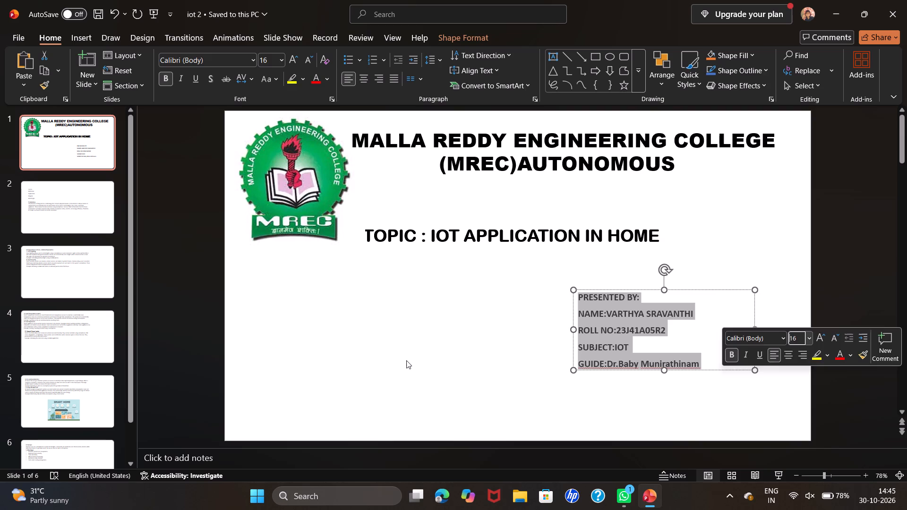
left_click(406, 360)
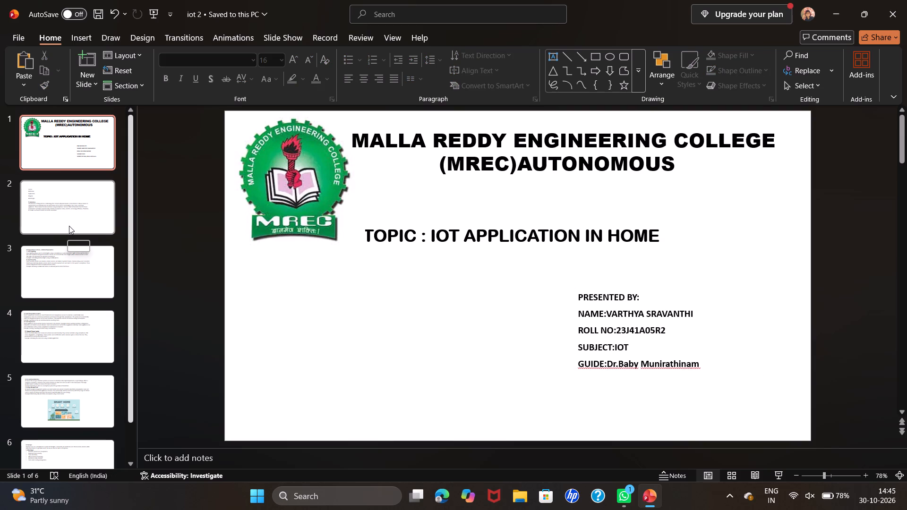
Format the INDEX heading on slide 2 in Algerian at font size 20 and remove its bold.
left_click(69, 226)
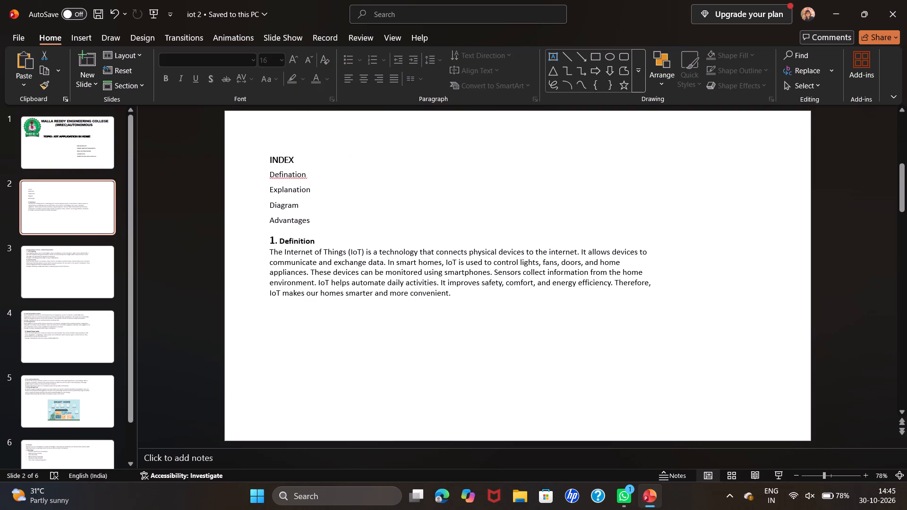
left_click_drag(271, 157, 304, 178)
left_click(391, 142)
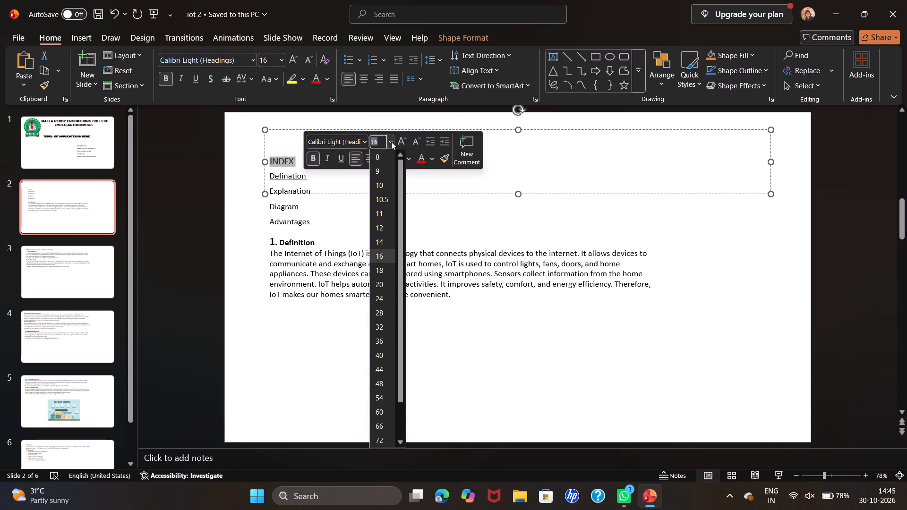
left_click(383, 284)
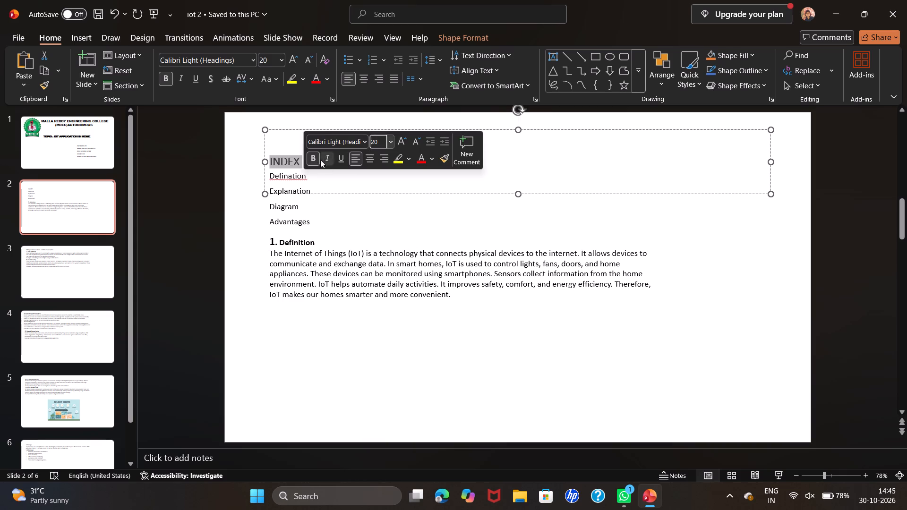
left_click(315, 159)
left_click_drag(365, 141, 362, 147)
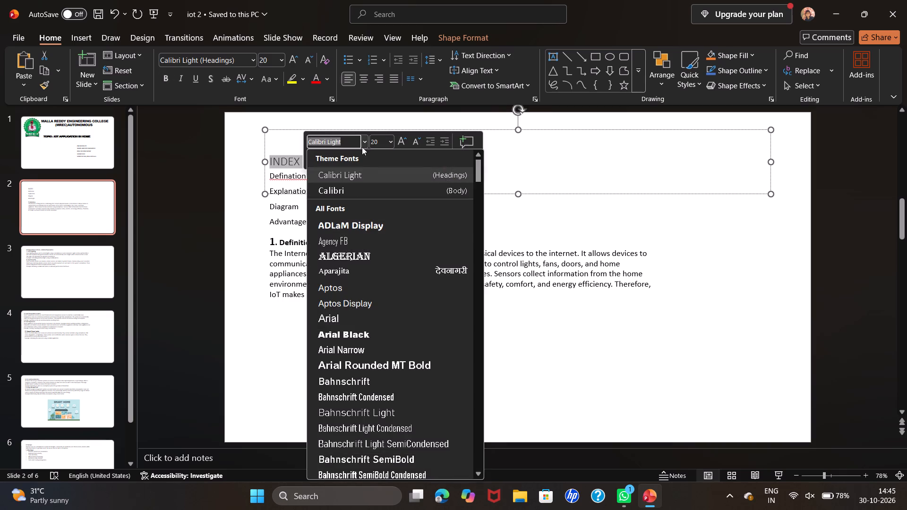
left_click_drag(362, 147, 353, 260)
left_click(353, 260)
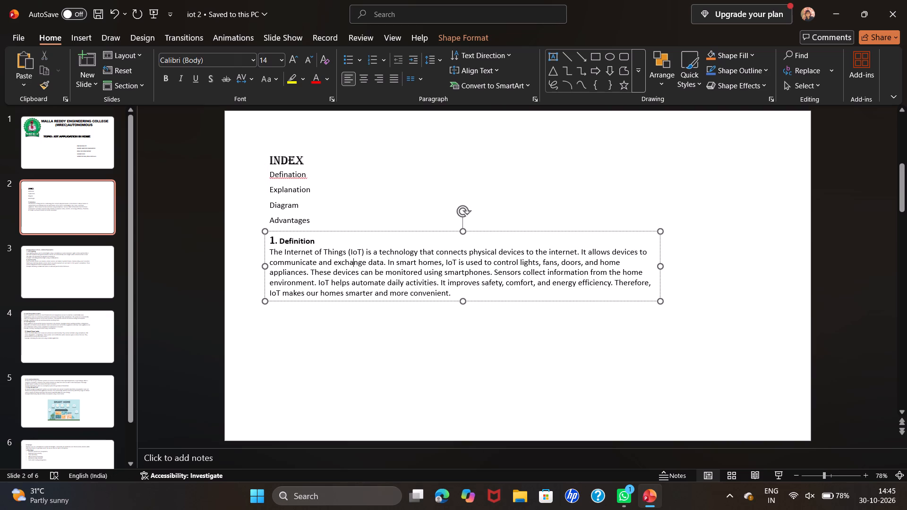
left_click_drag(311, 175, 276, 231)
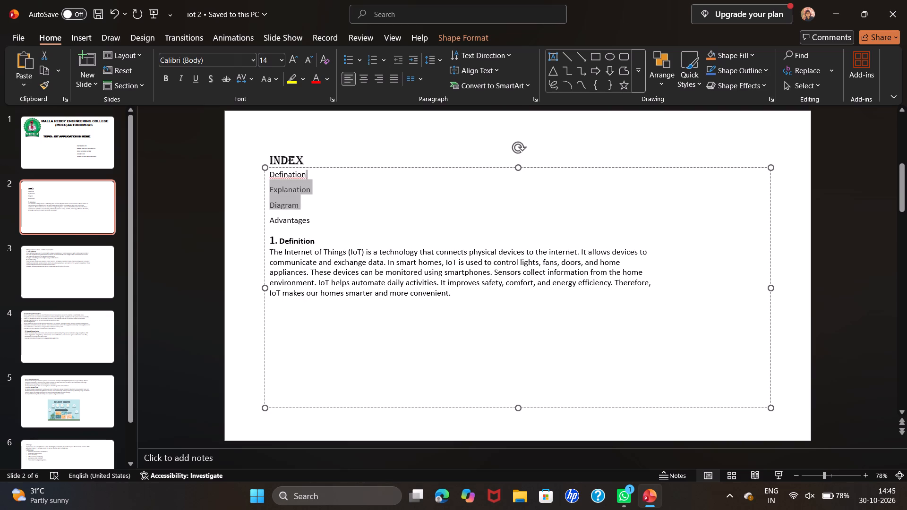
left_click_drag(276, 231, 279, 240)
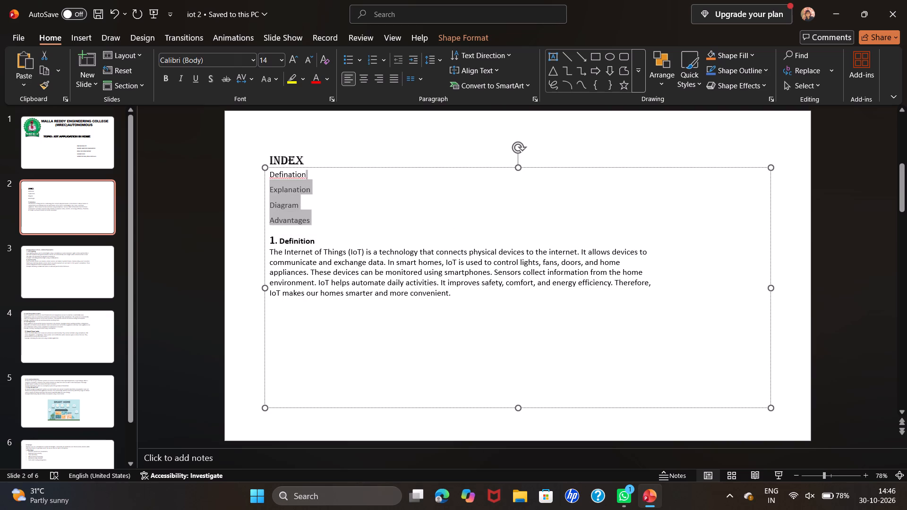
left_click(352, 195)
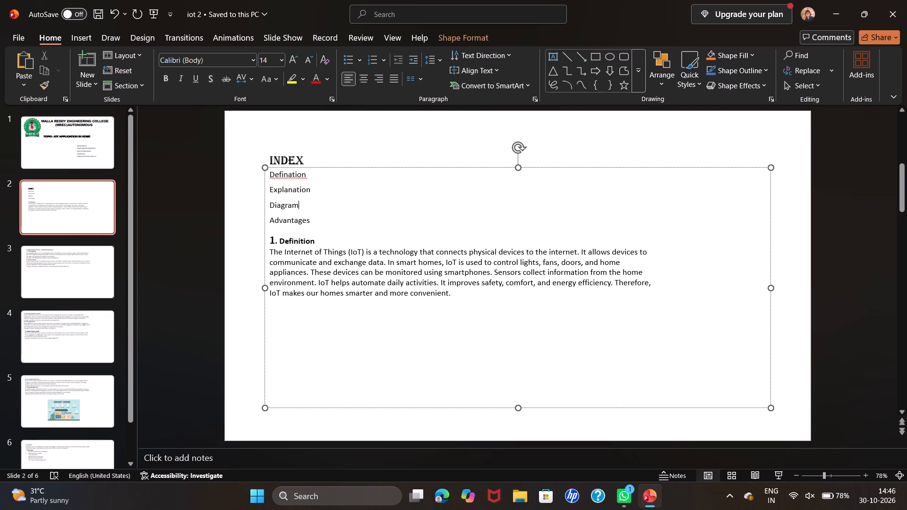
Set the four index entries on slide 2, from Defination to Advantages, to font size 18.
left_click_drag(271, 174, 419, 402)
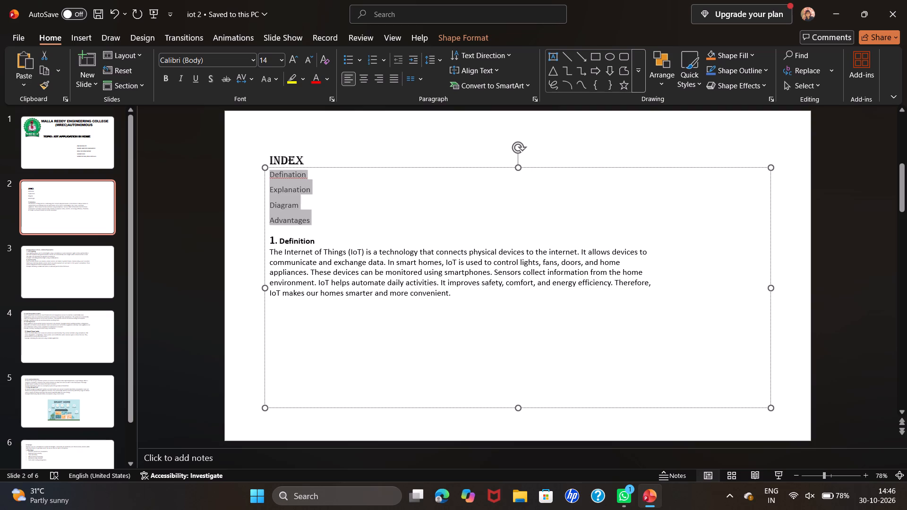
left_click_drag(419, 402, 418, 438)
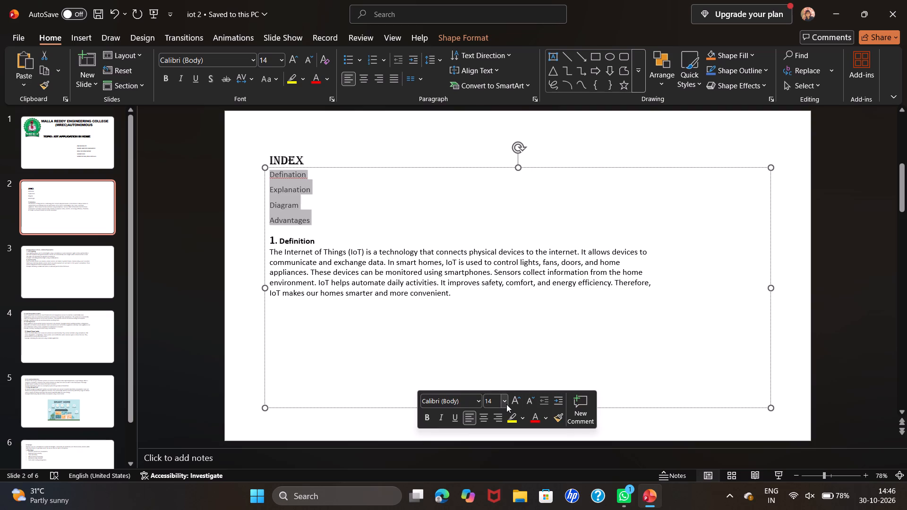
left_click(506, 404)
left_click(501, 212)
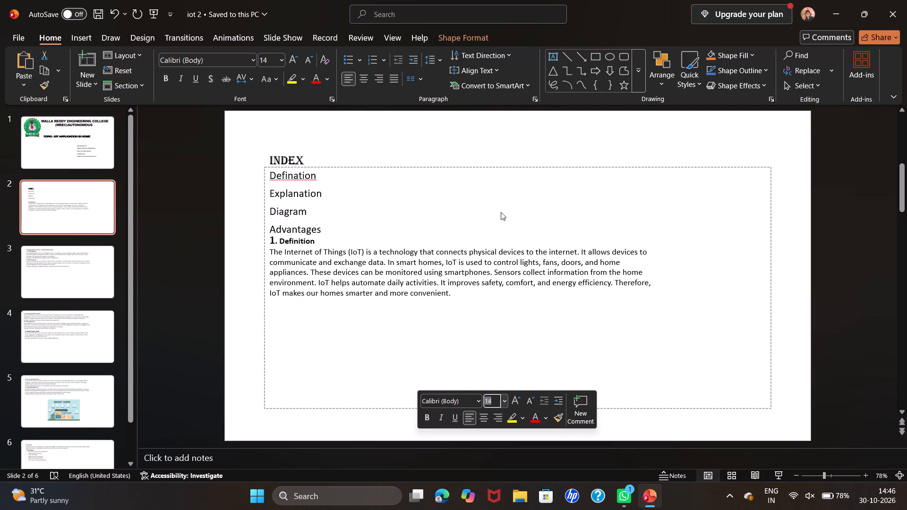
Move the Definition text box on slide 2 slightly down so it clears the Advantages entry.
left_click(376, 239)
left_click(336, 231)
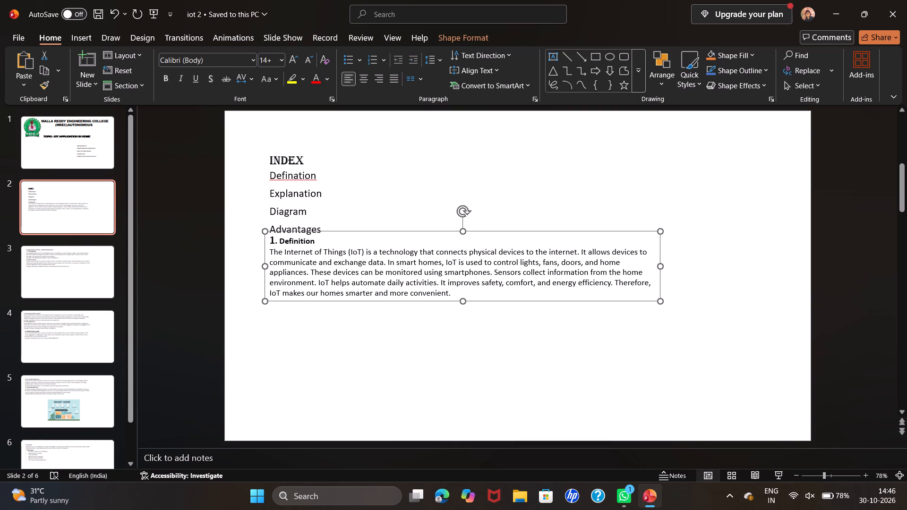
left_click_drag(331, 230, 332, 241)
Insert a blank line between the numbered Definition heading and its paragraph on slide 2.
left_click(322, 249)
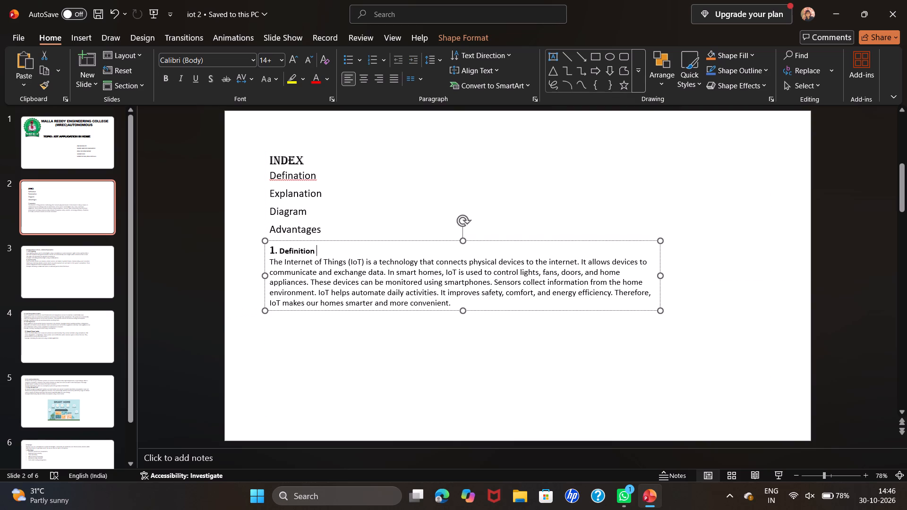
key("Return")
key("BackSpace")
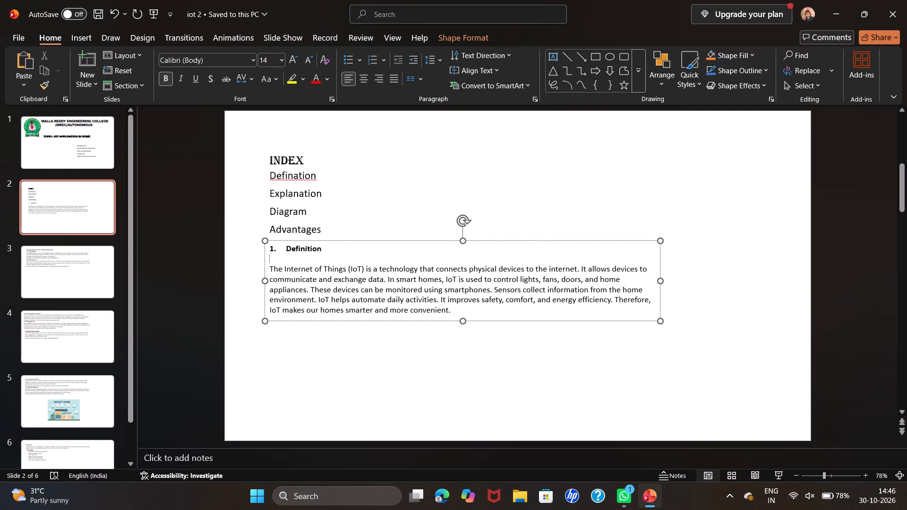
Set the numbered Definition heading on slide 2 to font size 20.
left_click_drag(323, 246, 254, 239)
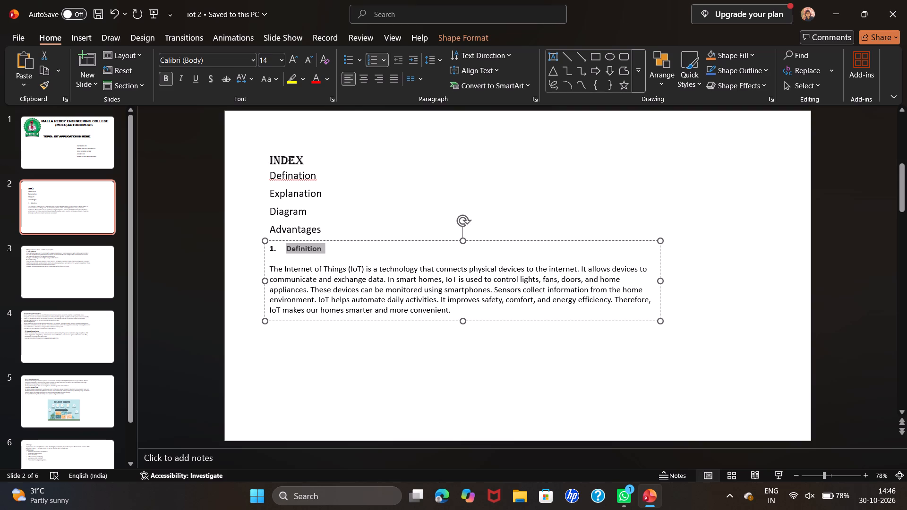
left_click_drag(254, 239, 243, 239)
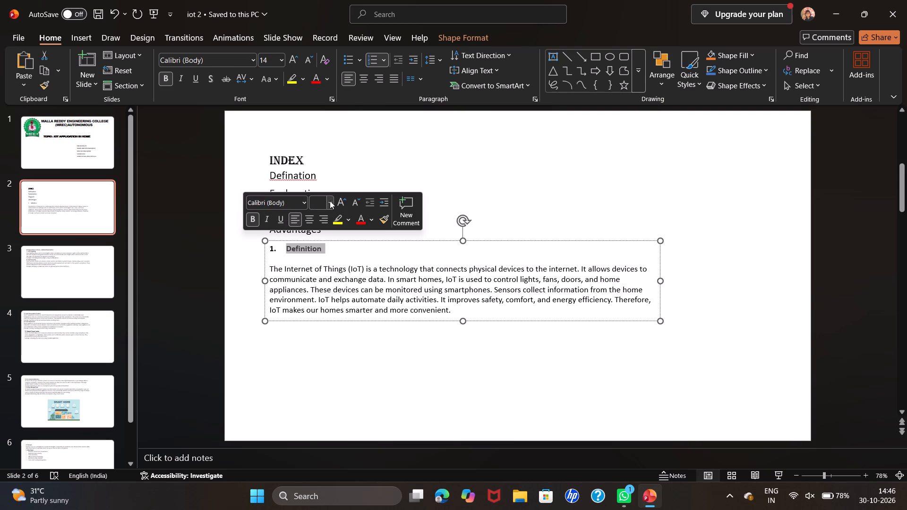
left_click(330, 201)
left_click(326, 344)
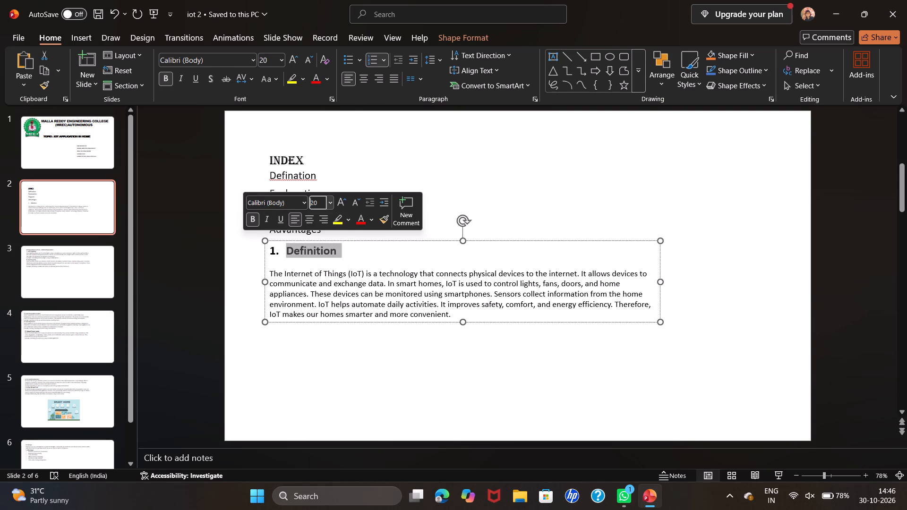
Set the Internet of Things definition paragraph on slide 2 to font size 18.
left_click_drag(383, 254, 275, 273)
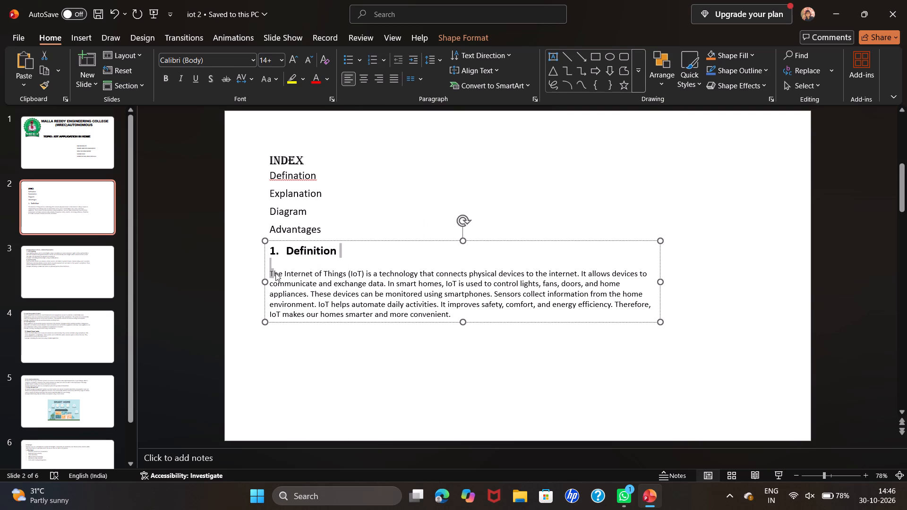
left_click(275, 273)
left_click_drag(271, 272, 491, 317)
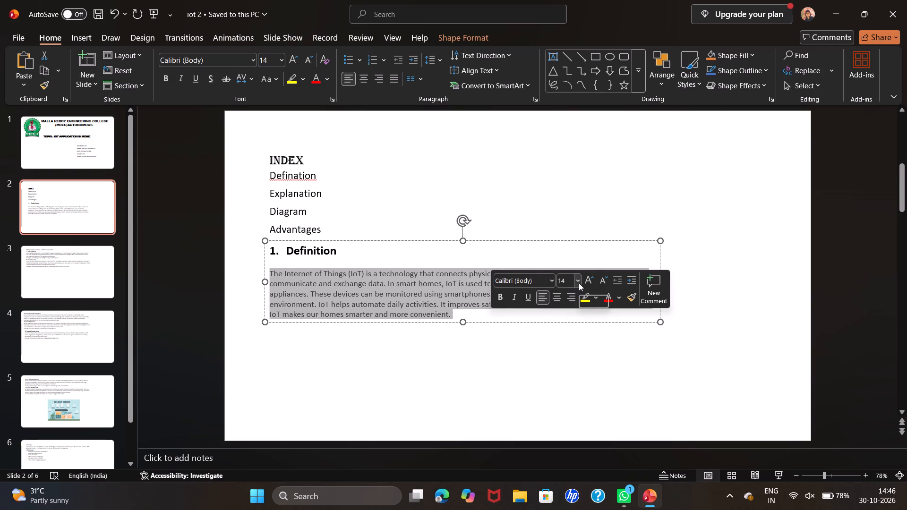
left_click(579, 283)
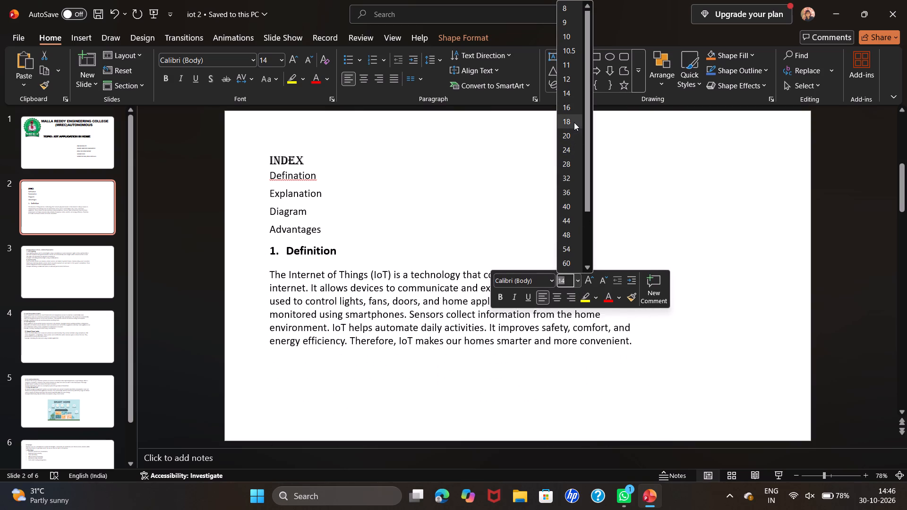
left_click(574, 121)
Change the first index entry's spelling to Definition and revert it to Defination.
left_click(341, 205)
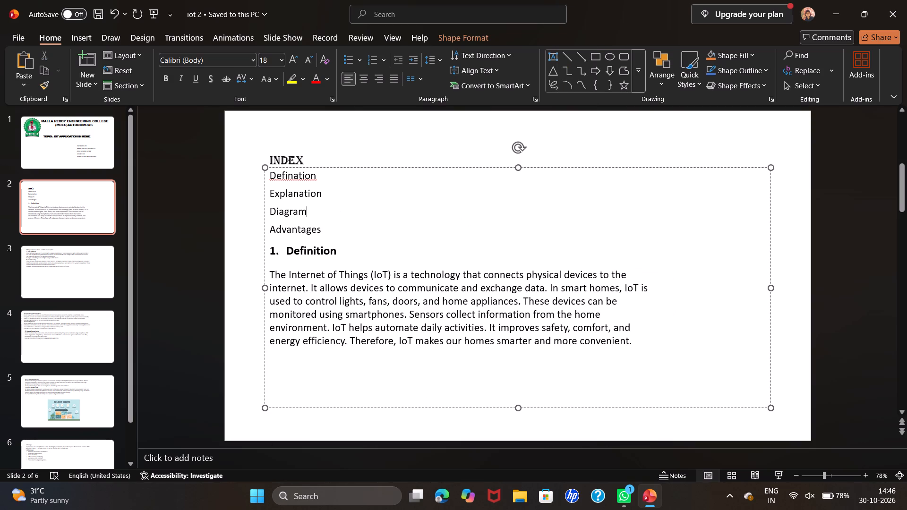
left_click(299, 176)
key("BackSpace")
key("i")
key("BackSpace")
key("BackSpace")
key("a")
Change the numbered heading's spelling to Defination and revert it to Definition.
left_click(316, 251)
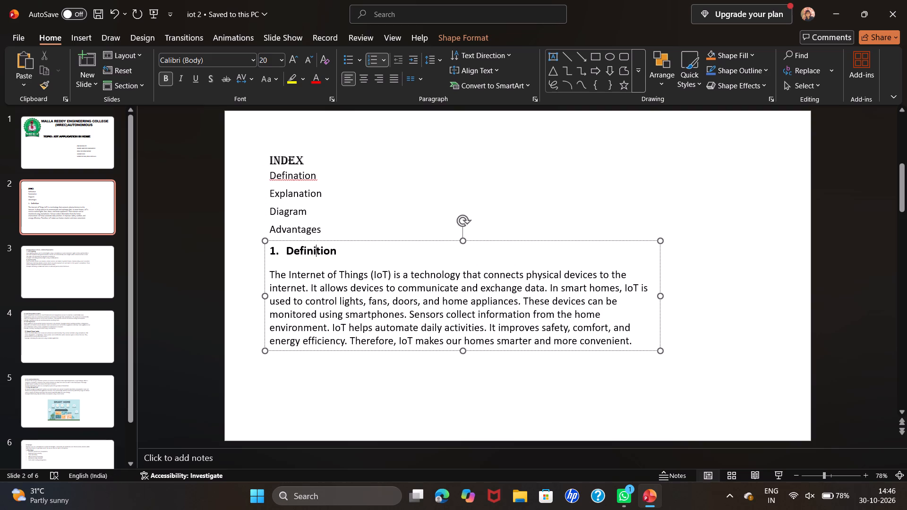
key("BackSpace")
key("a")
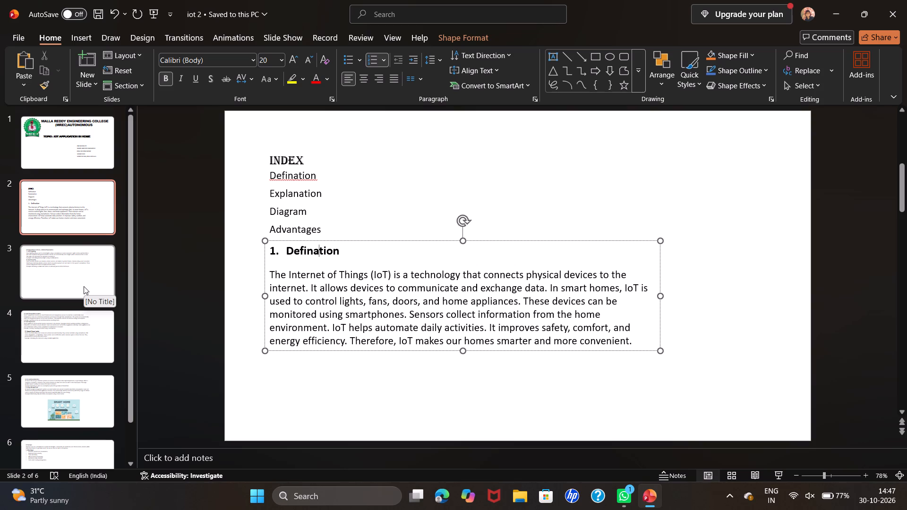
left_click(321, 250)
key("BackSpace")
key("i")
Correct the first index entry on slide 2 to read Definition.
key("Up")
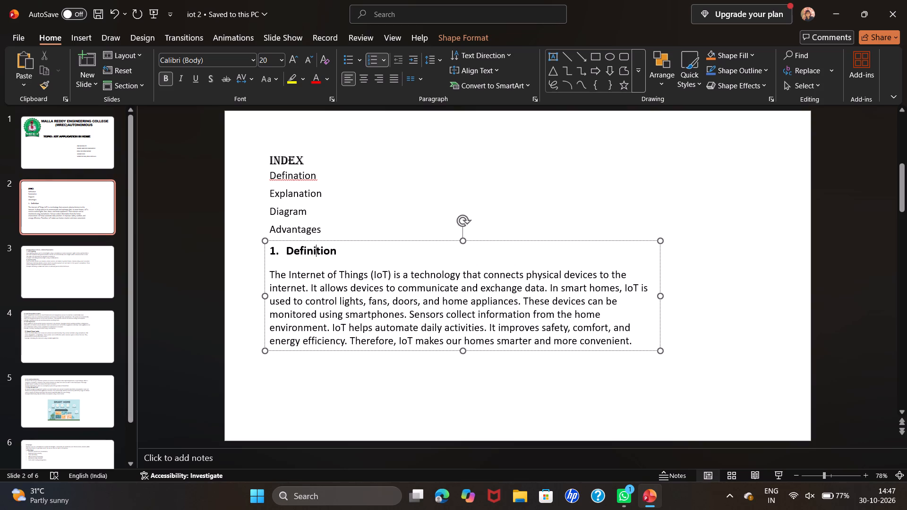
key("Up")
key("Up")
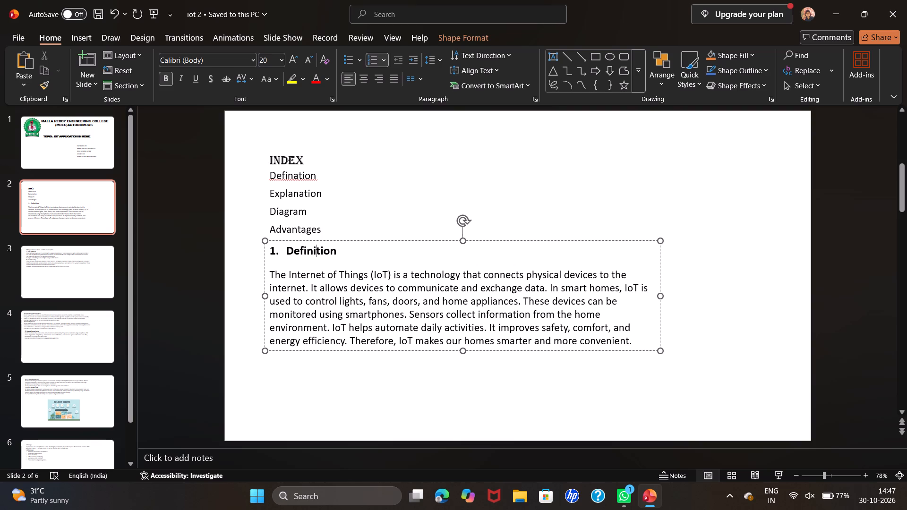
left_click(299, 176)
key("BackSpace")
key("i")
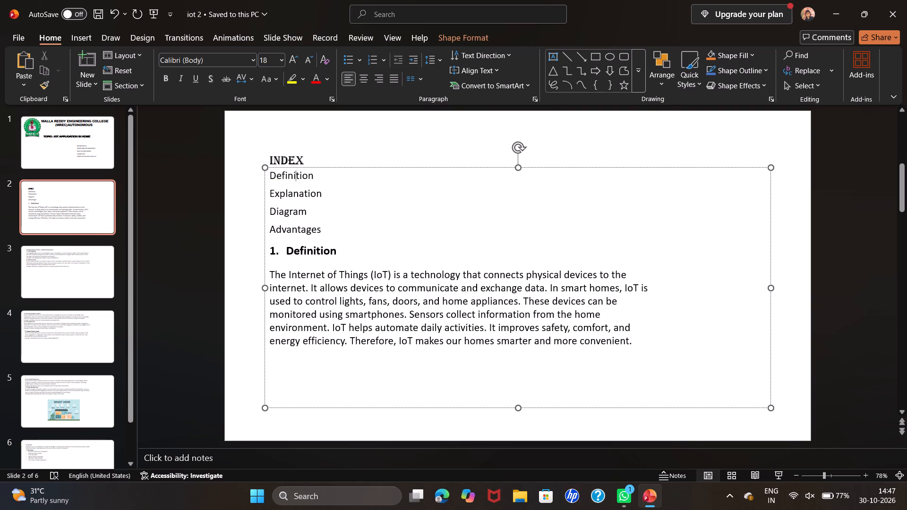
Set all the text on slide 3, IoT Applications in Home – Detailed Explanation, to font size 18.
left_click(71, 269)
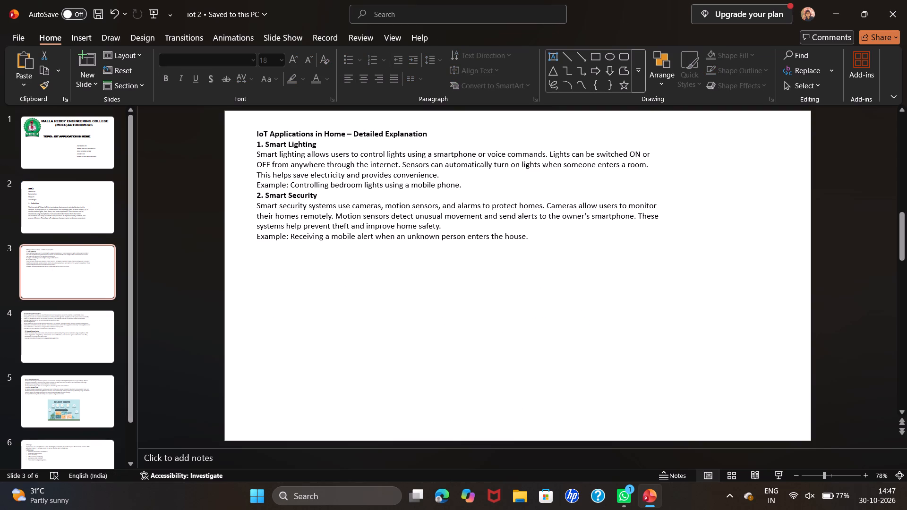
left_click_drag(259, 133, 488, 156)
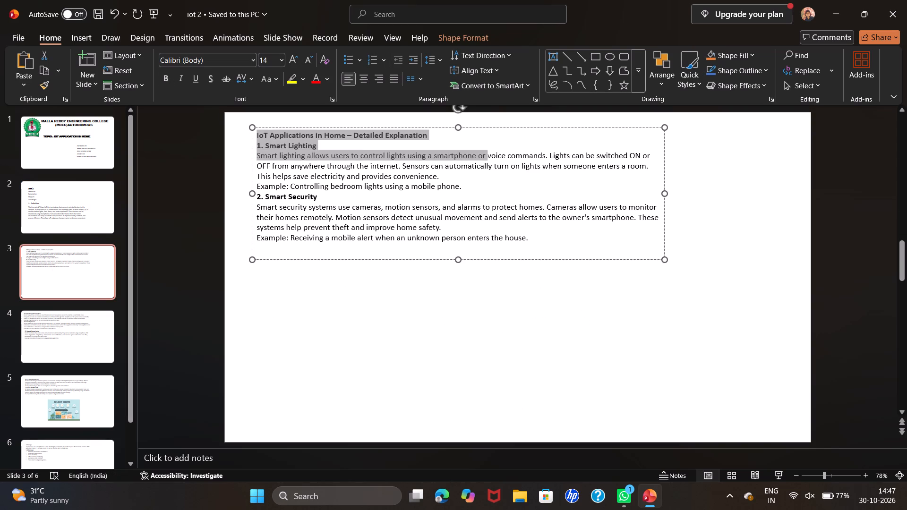
left_click_drag(488, 156, 565, 287)
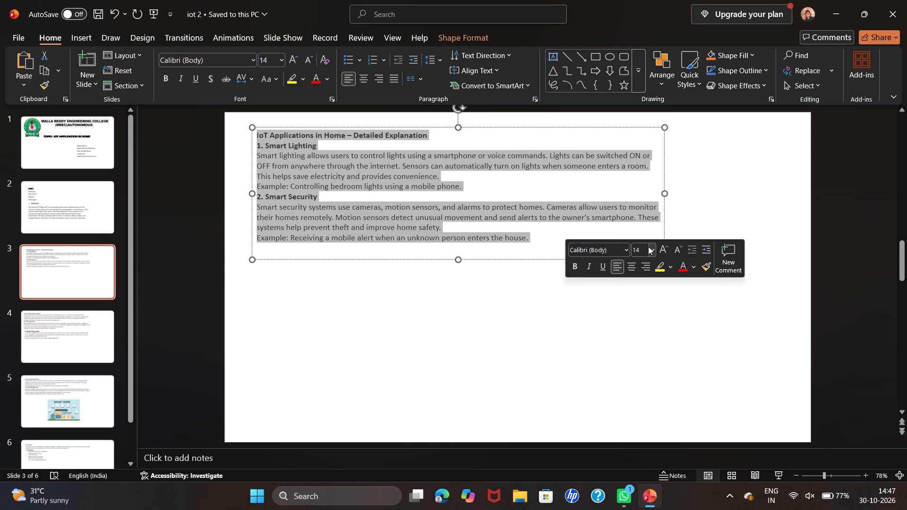
left_click(653, 249)
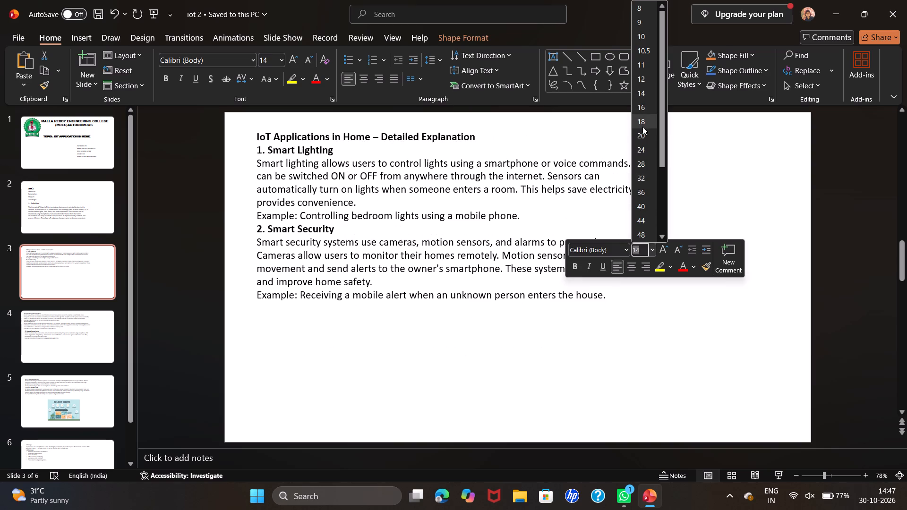
left_click(647, 124)
Set the slide 3 title line and the 1. Smart Lighting heading to font size 20.
left_click(482, 135)
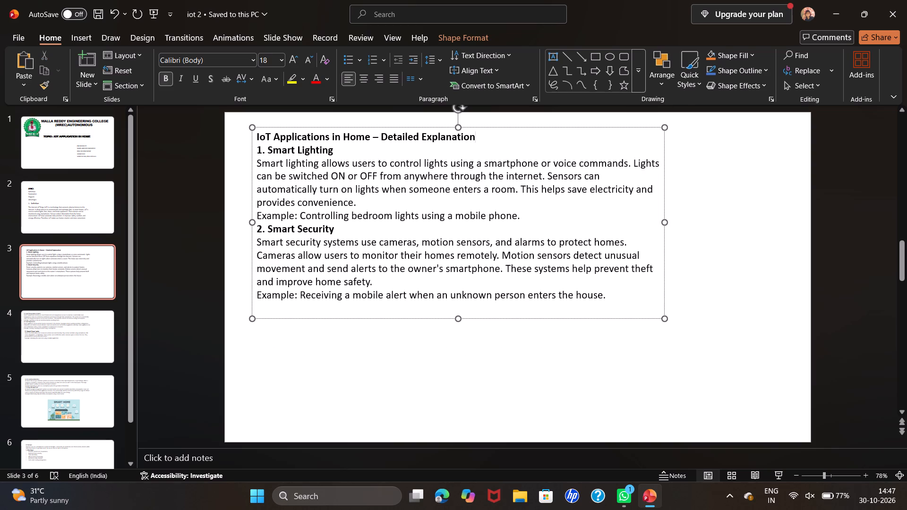
left_click_drag(257, 134, 302, 133)
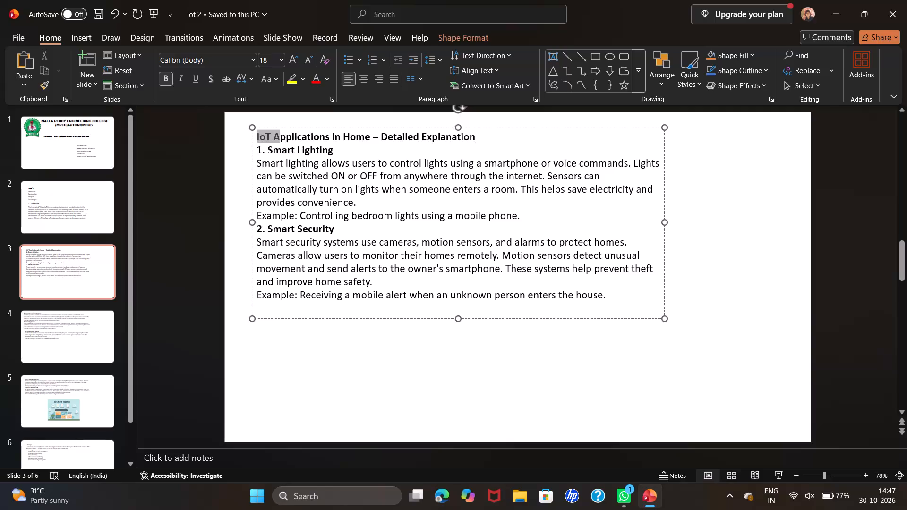
left_click_drag(302, 133, 354, 149)
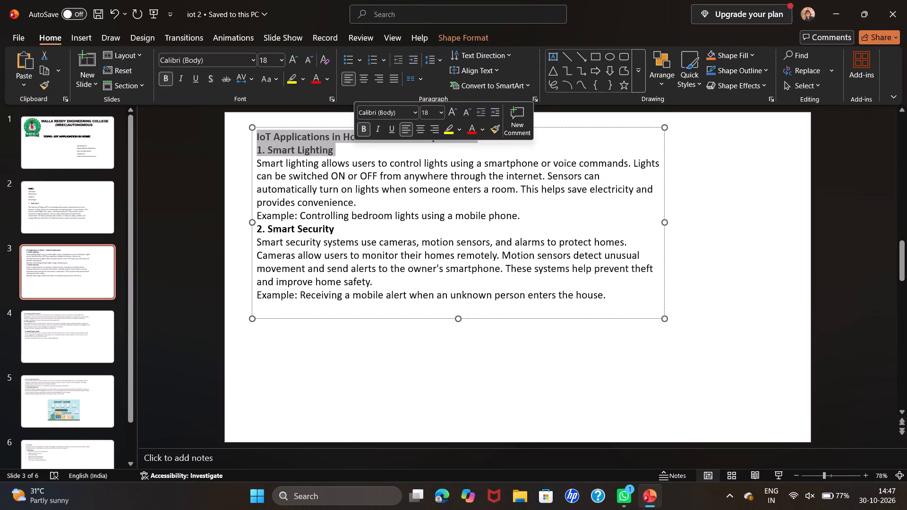
left_click(442, 114)
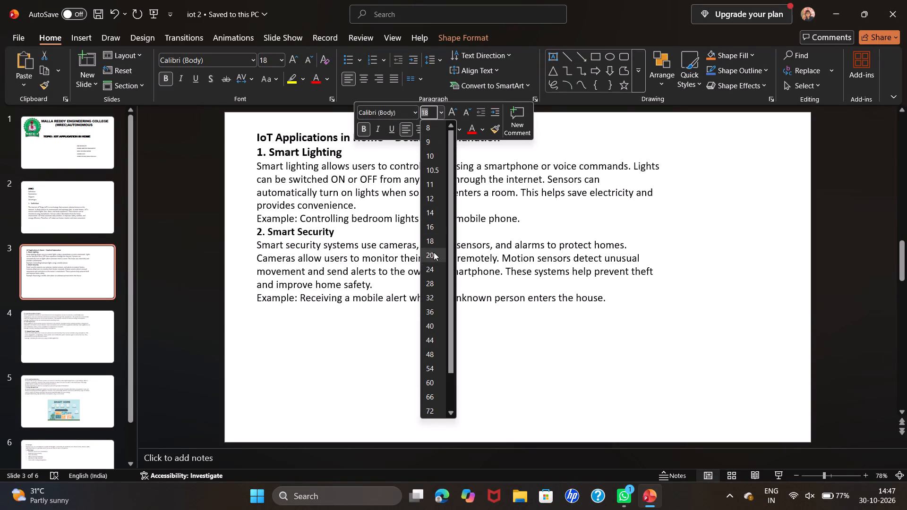
left_click(434, 252)
Insert blank lines on slide 3 below the IoT Applications in Home title line and before the 2. Smart Security heading.
left_click(359, 146)
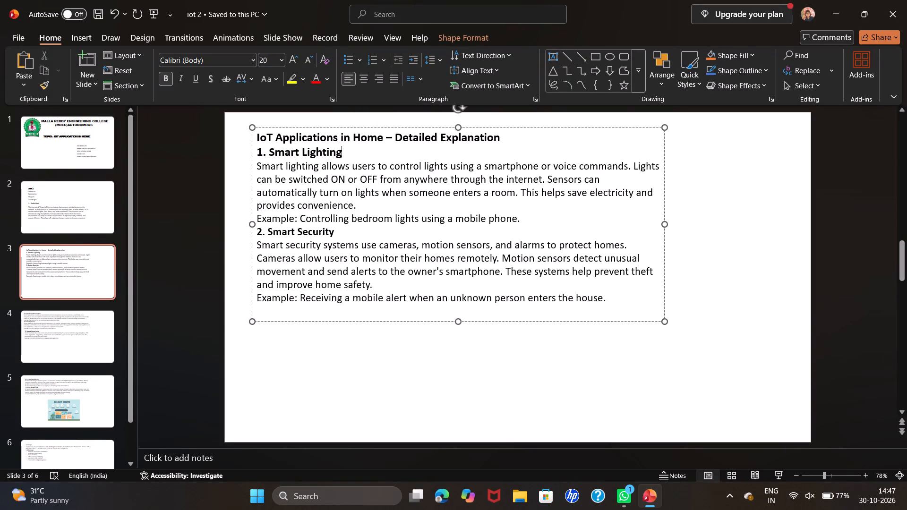
key("Up")
key("Right")
key("Right")
key("Right")
key("Right")
key("Right")
key("Right")
key("Right")
key("Right")
key("Right")
key("Right")
key("Right")
key("Right")
key("Right")
key("Right")
key("Right")
key("Right")
key("Right")
key("Right")
key("Right")
key("Right")
key("Return")
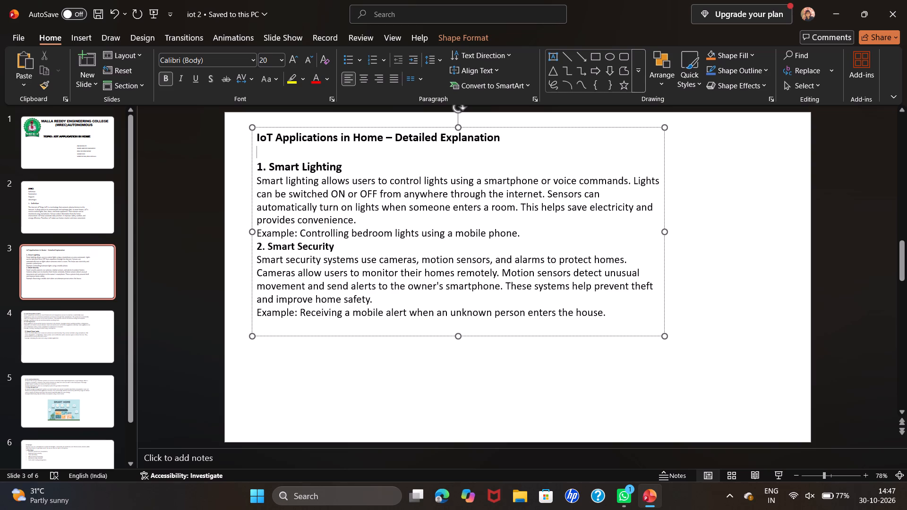
left_click(529, 232)
key("Return")
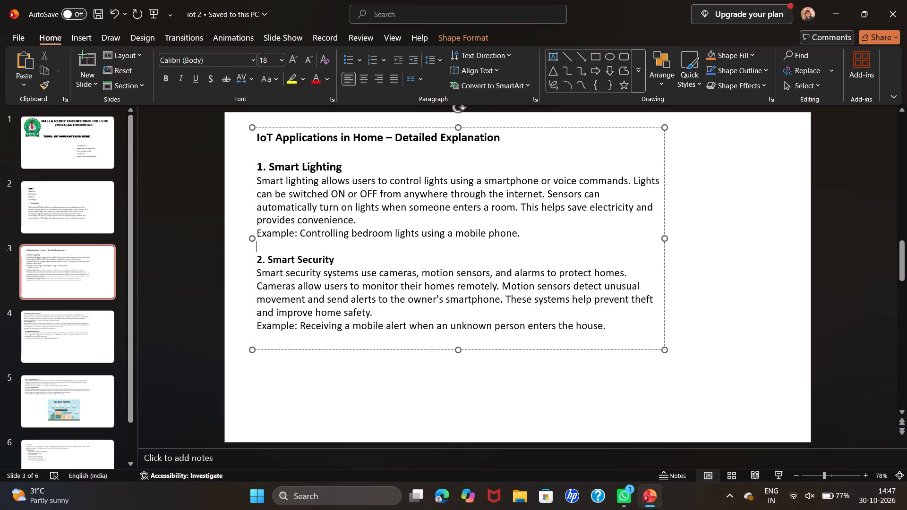
Set the 2. Smart Security heading on slide 3 to font size 20.
left_click_drag(351, 262, 236, 257)
left_click(323, 220)
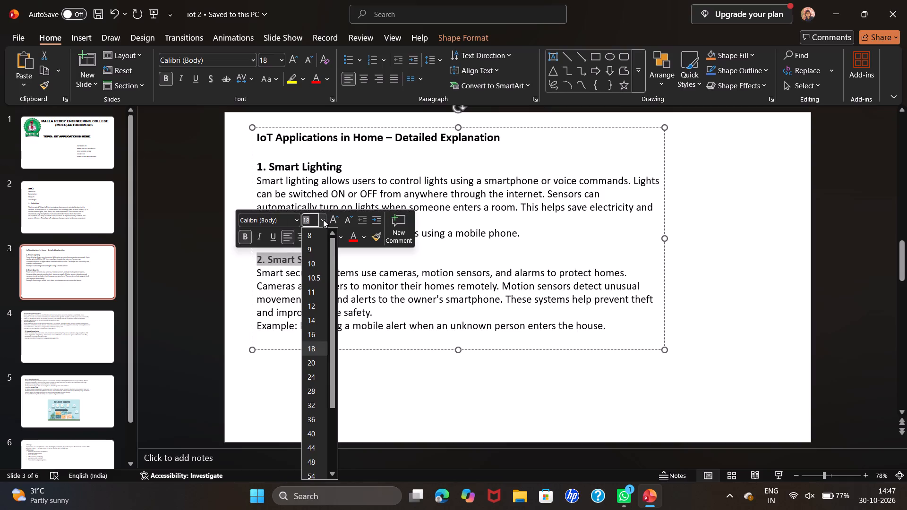
left_click(313, 362)
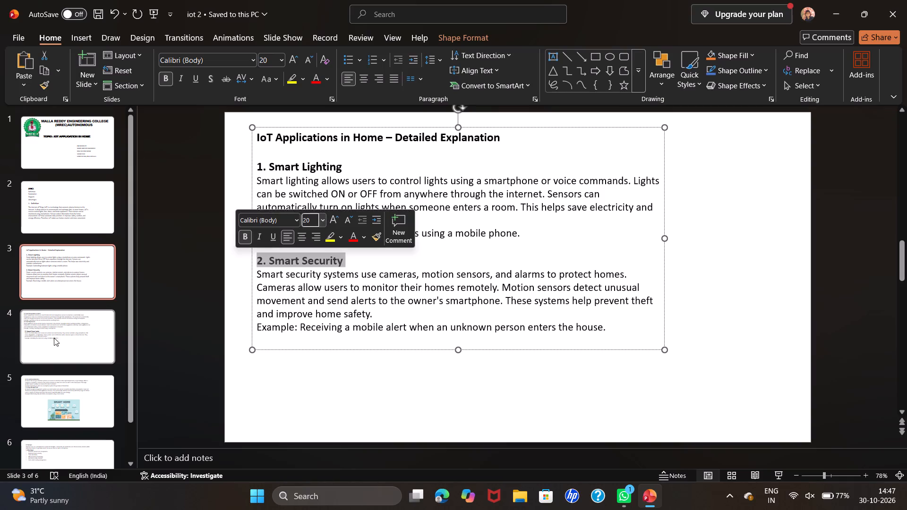
Go to slide 4 and turn on AutoSave by uploading the presentation to the personal OneDrive.
left_click(58, 340)
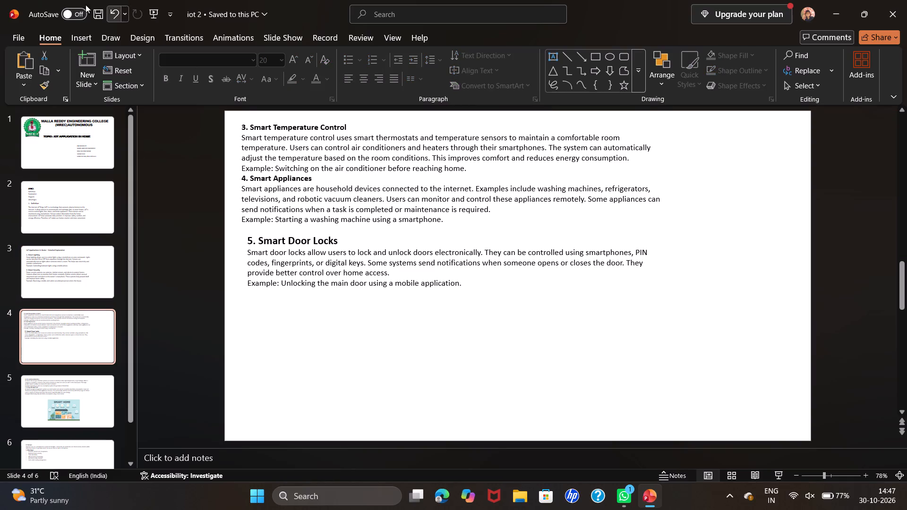
left_click(69, 13)
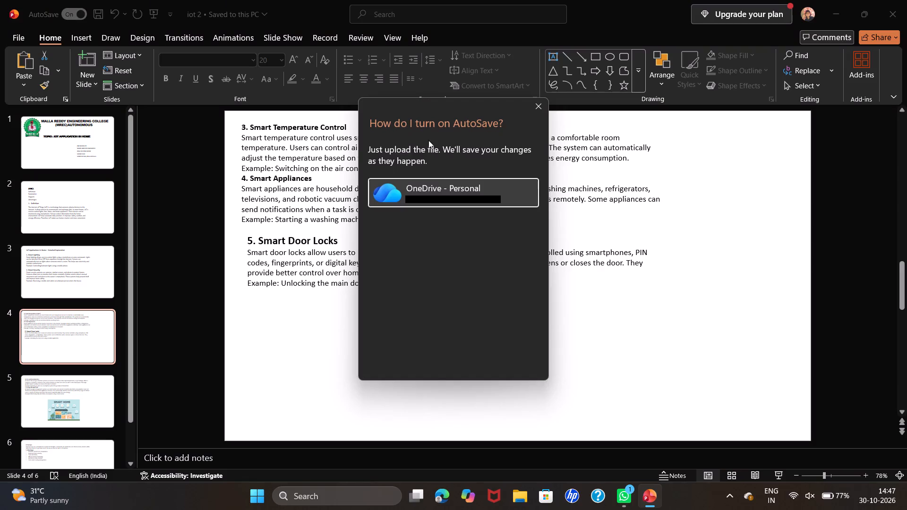
left_click(423, 190)
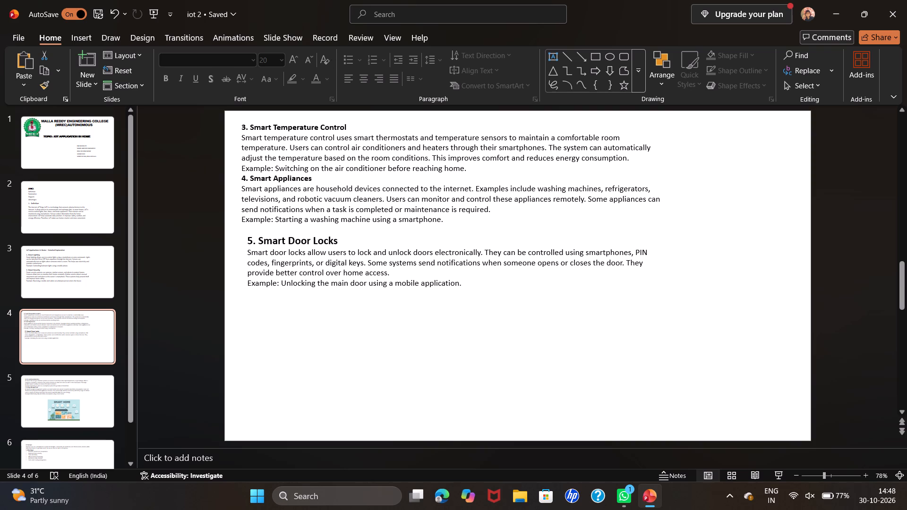
Set all the Smart Temperature Control and Smart Appliances text on slide 4 to font size 18.
right_click(242, 126)
left_click(419, 197)
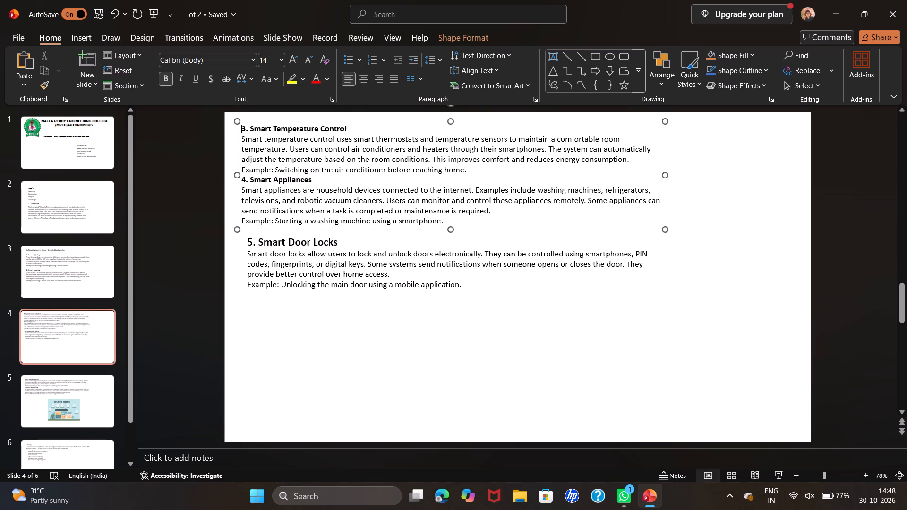
left_click_drag(241, 126, 355, 183)
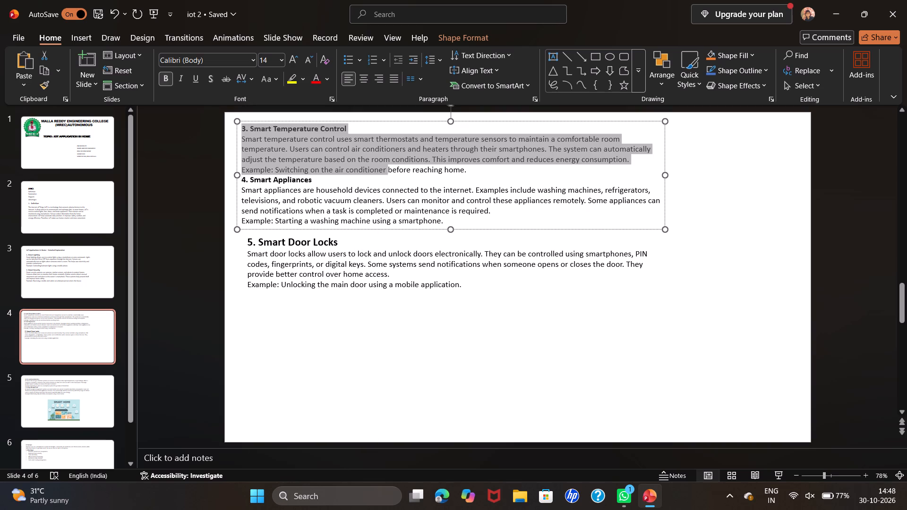
left_click_drag(355, 183, 473, 235)
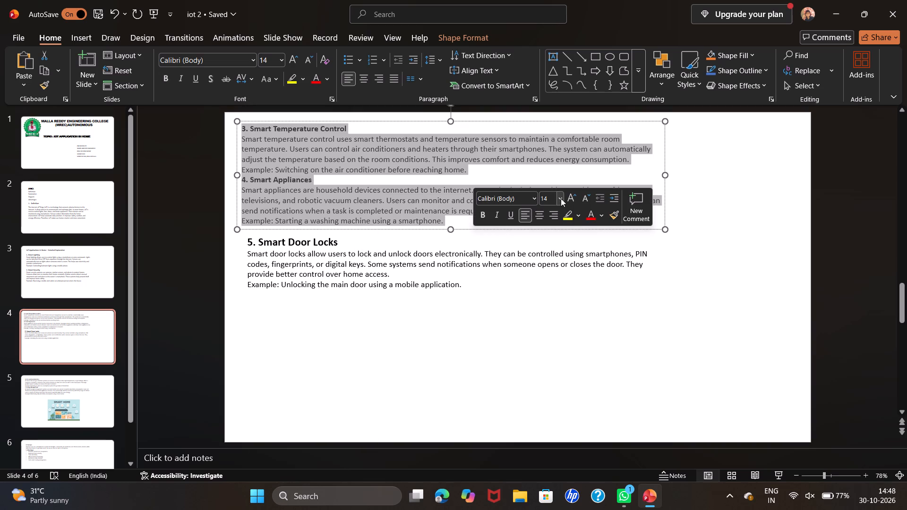
left_click(561, 198)
left_click(554, 331)
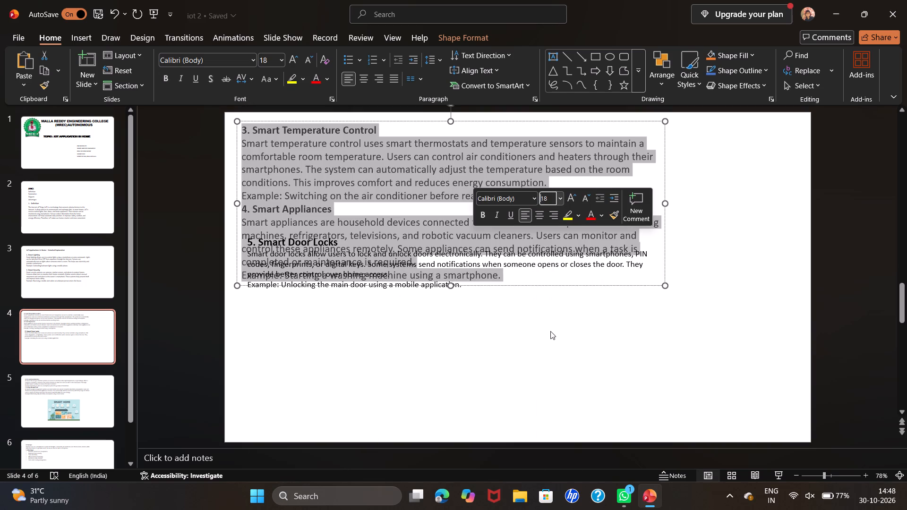
left_click(540, 303)
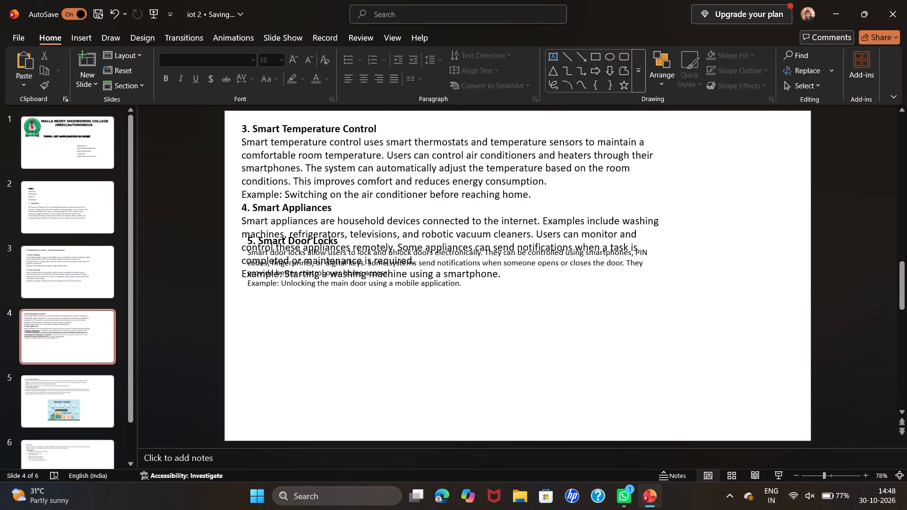
Set the 3. Smart Temperature Control heading on slide 4 to font size 20.
left_click_drag(244, 128, 395, 136)
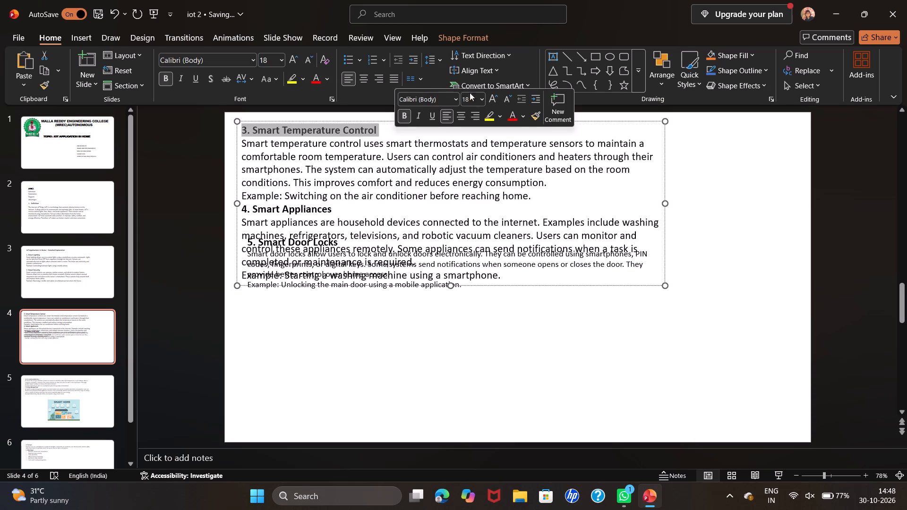
left_click(480, 100)
left_click(471, 238)
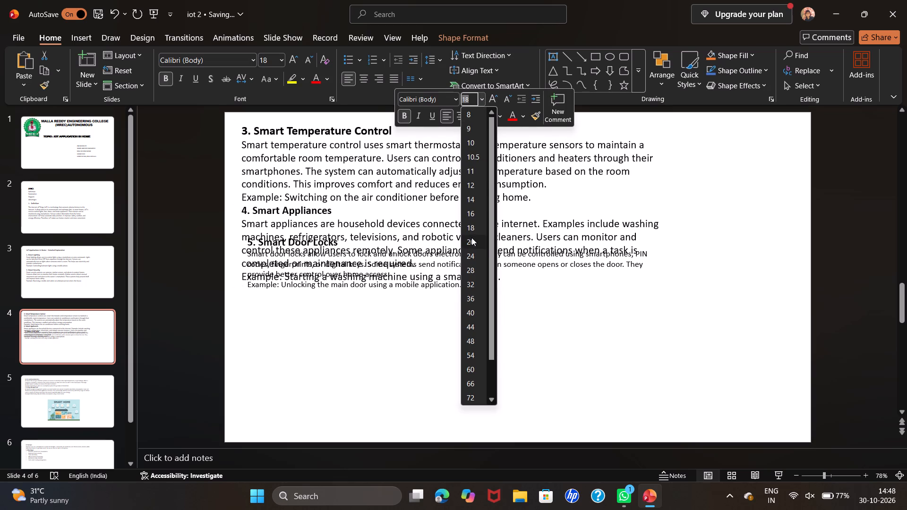
Insert blank lines on slide 4 below the 3. Smart Temperature Control heading and before the 4. Smart Appliances heading.
left_click(396, 130)
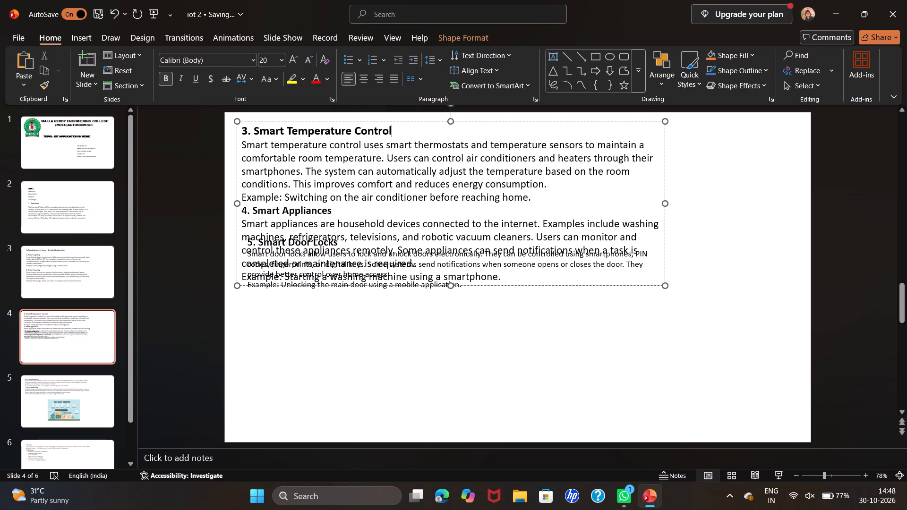
key("Return")
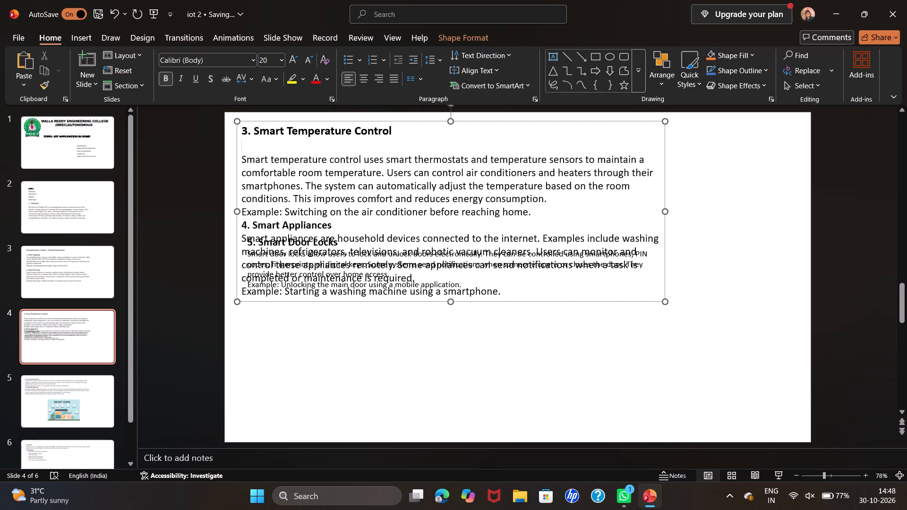
left_click(535, 212)
key("Return")
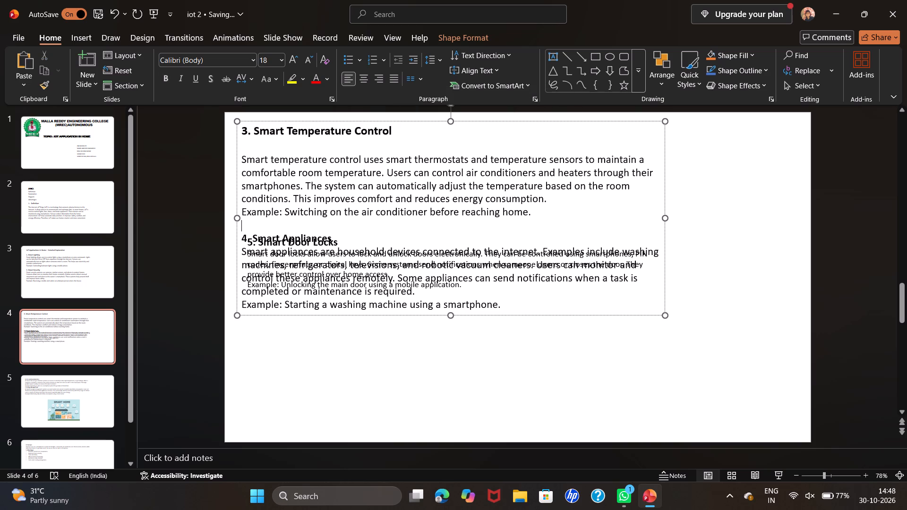
Move the 5. Smart Door Locks text box down to the slide's bottom edge, clear of the Smart Appliances text.
left_click_drag(514, 291, 616, 285)
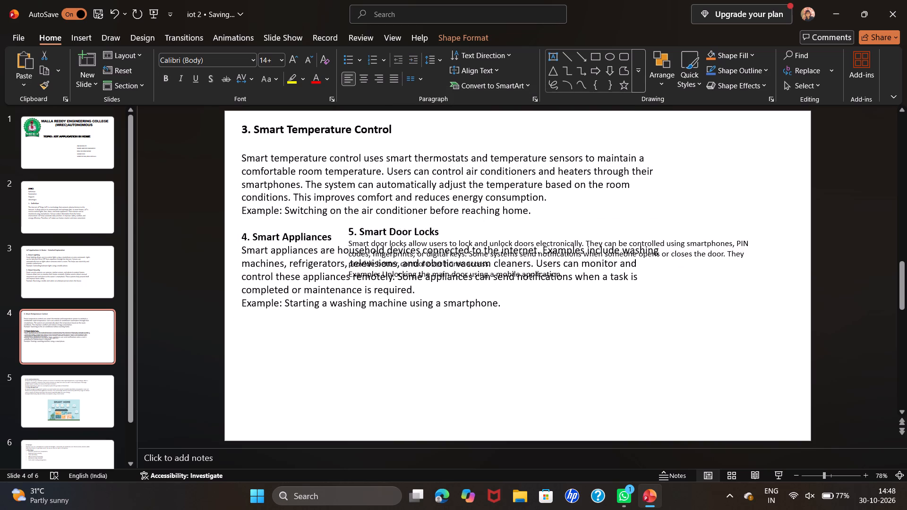
left_click_drag(616, 285, 544, 446)
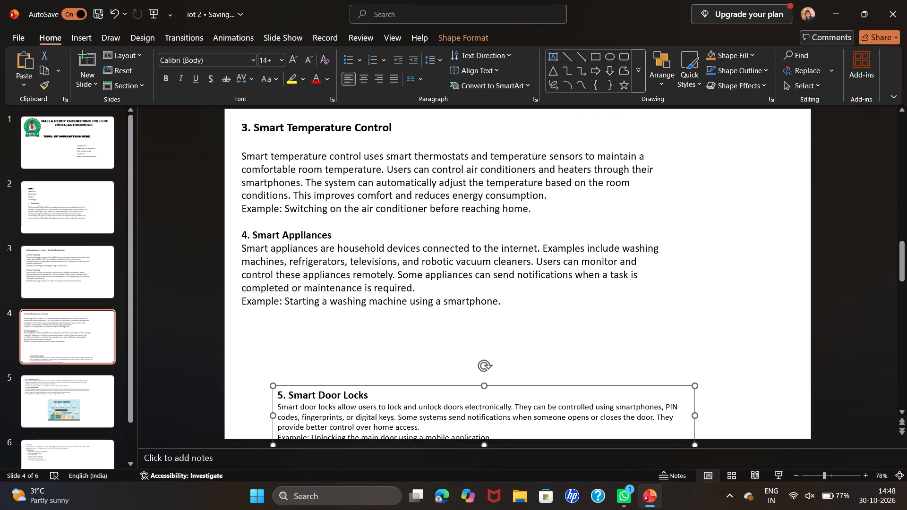
Insert a blank line below the 4. Smart Appliances heading and set that heading to font size 20.
left_click(331, 234)
key("Return")
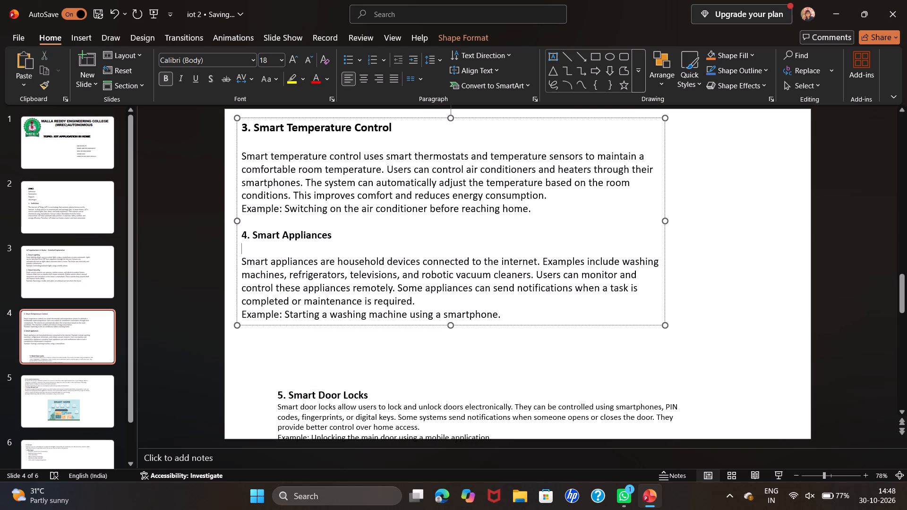
left_click_drag(333, 236, 227, 231)
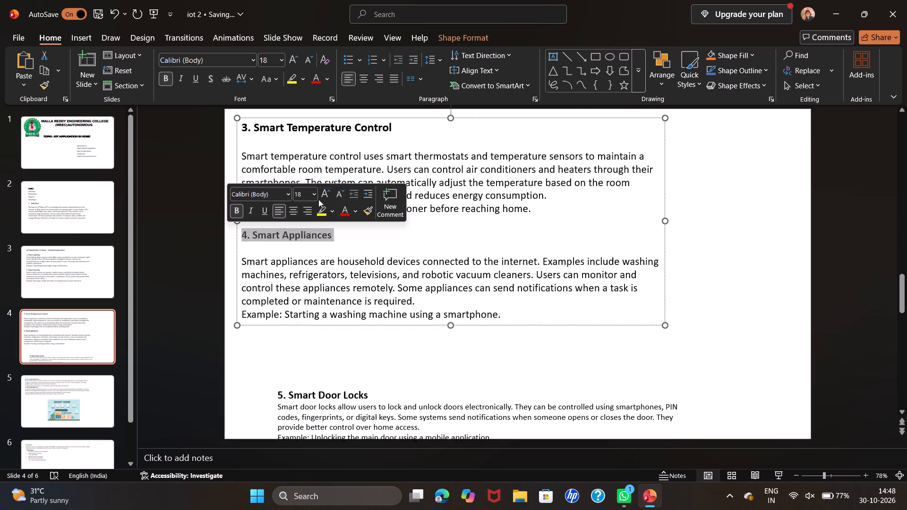
left_click(314, 198)
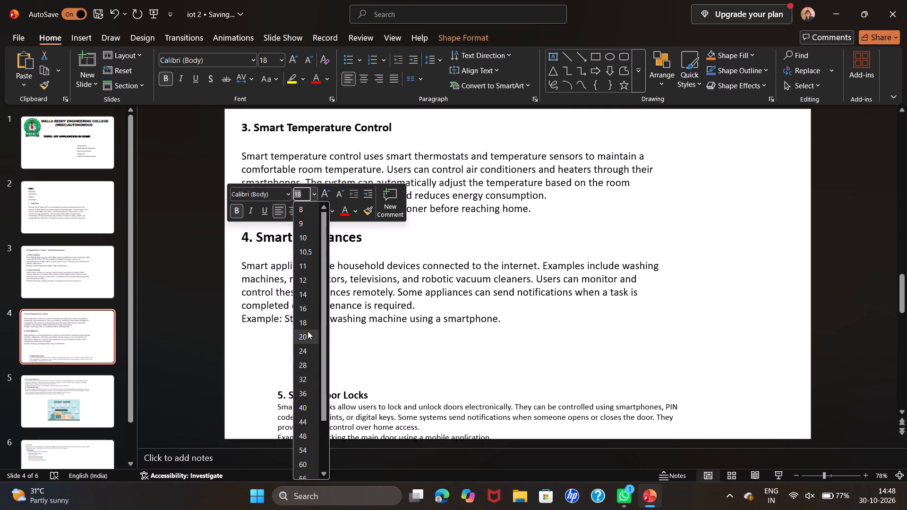
left_click(305, 341)
Move the 5. Smart Door Locks text box up beneath the Smart Appliances text, aligned with its left edge.
left_click(375, 389)
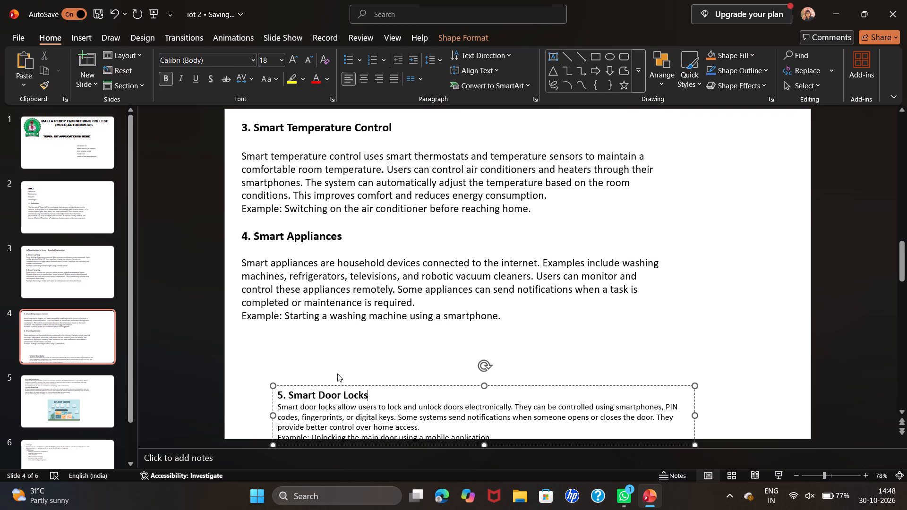
left_click_drag(359, 383, 325, 339)
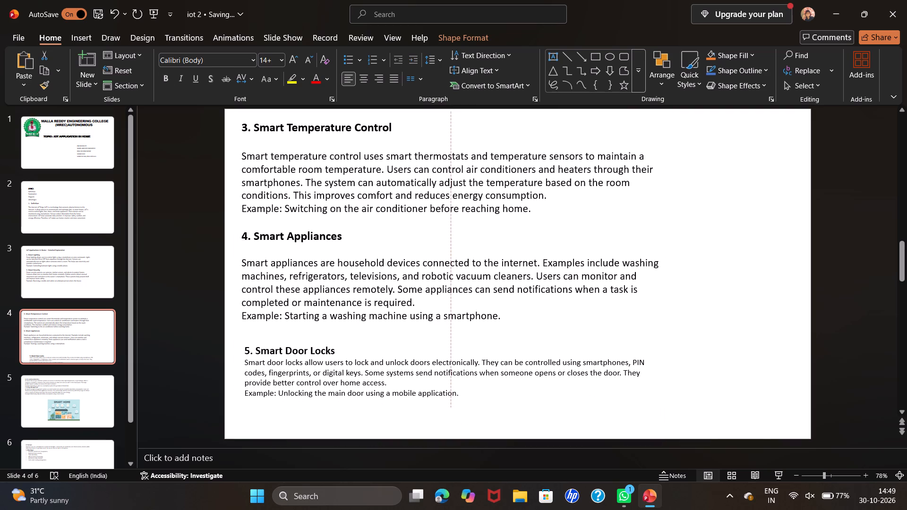
left_click_drag(325, 339, 322, 339)
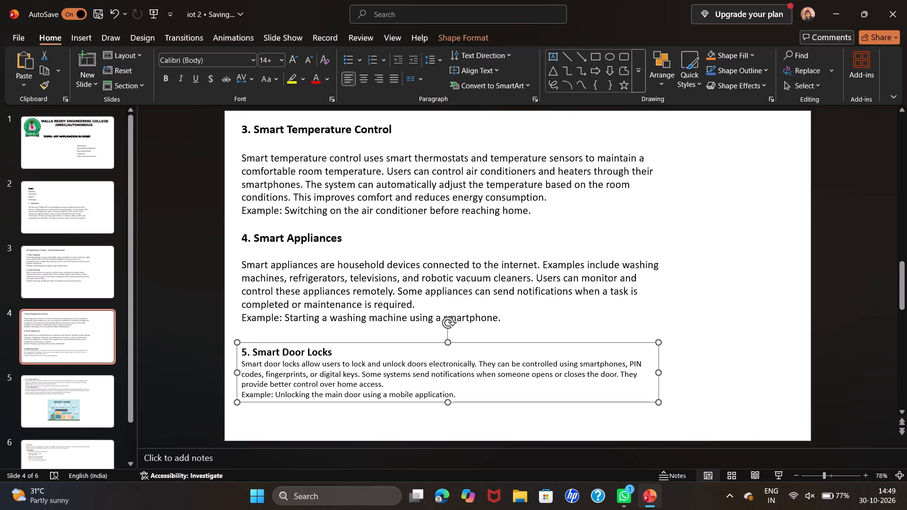
Set the 5. Smart Door Locks heading to font size 20 and its body text to font size 18.
left_click_drag(335, 352, 223, 353)
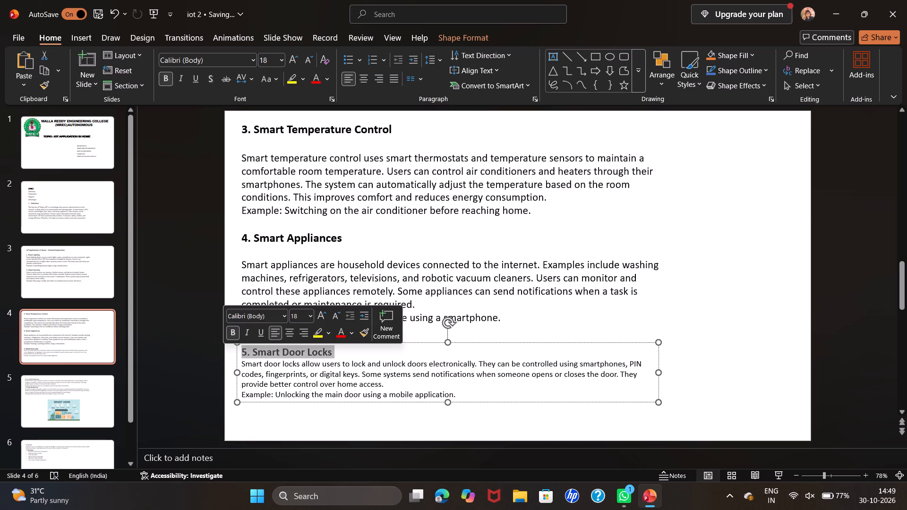
left_click(309, 316)
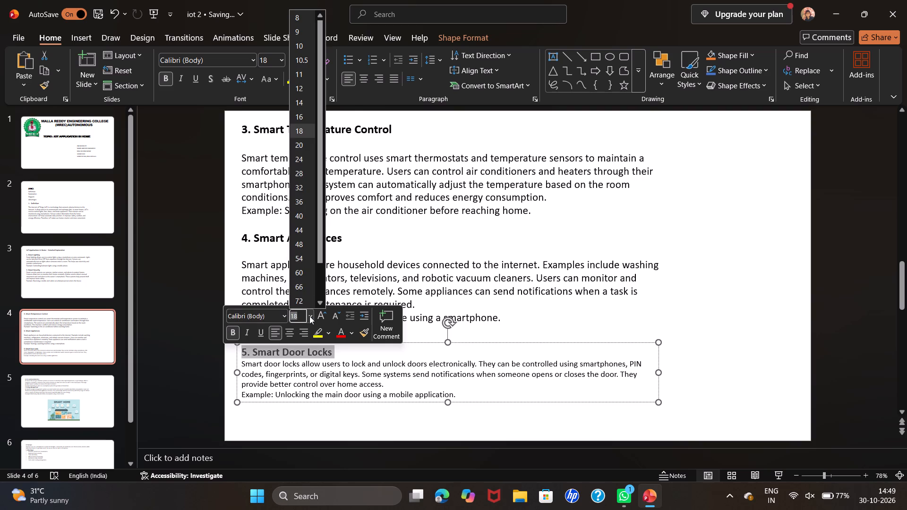
left_click(309, 148)
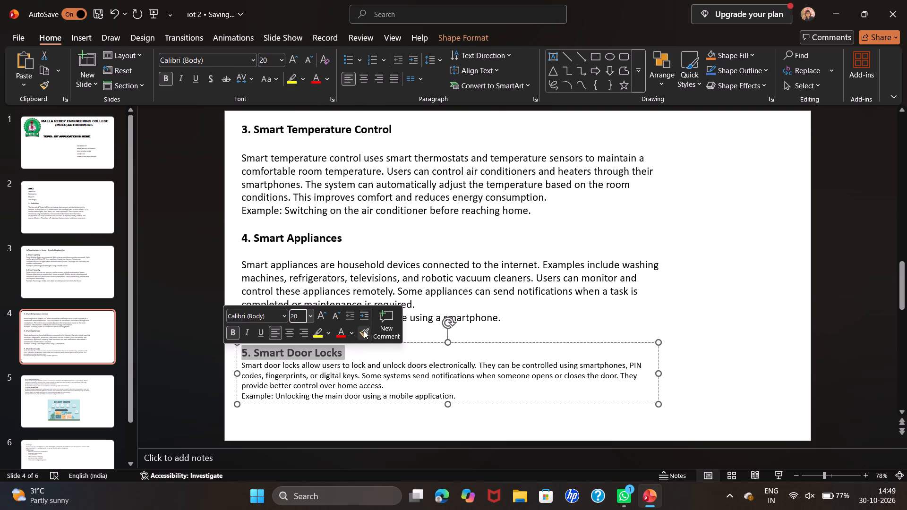
left_click_drag(354, 356, 339, 365)
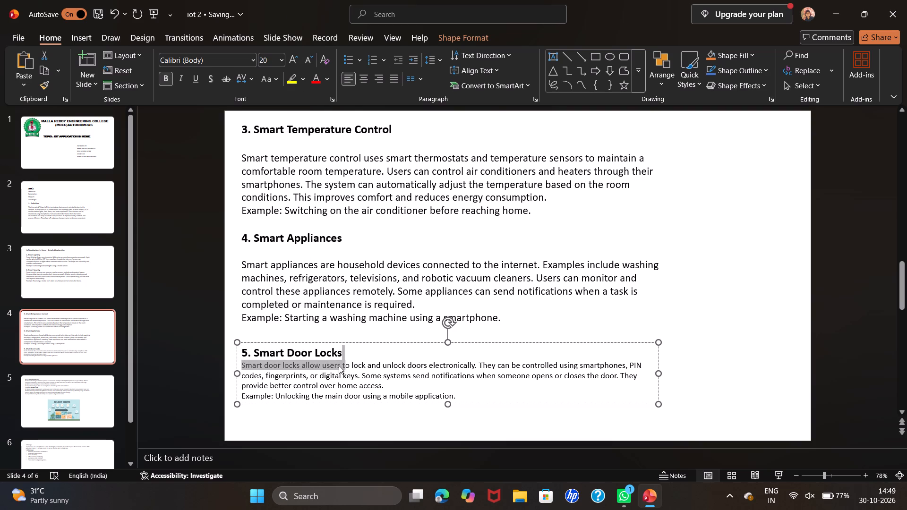
left_click_drag(323, 371, 245, 361)
left_click_drag(245, 361, 285, 362)
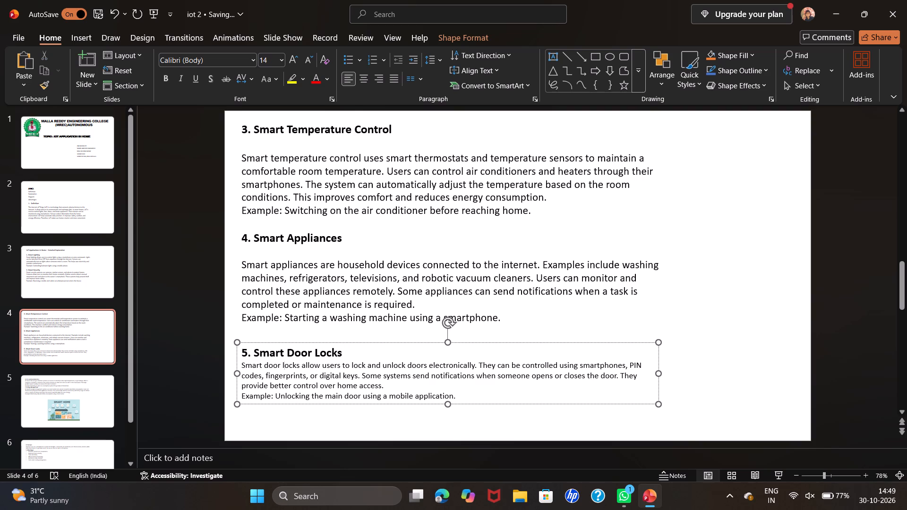
left_click_drag(242, 365, 489, 407)
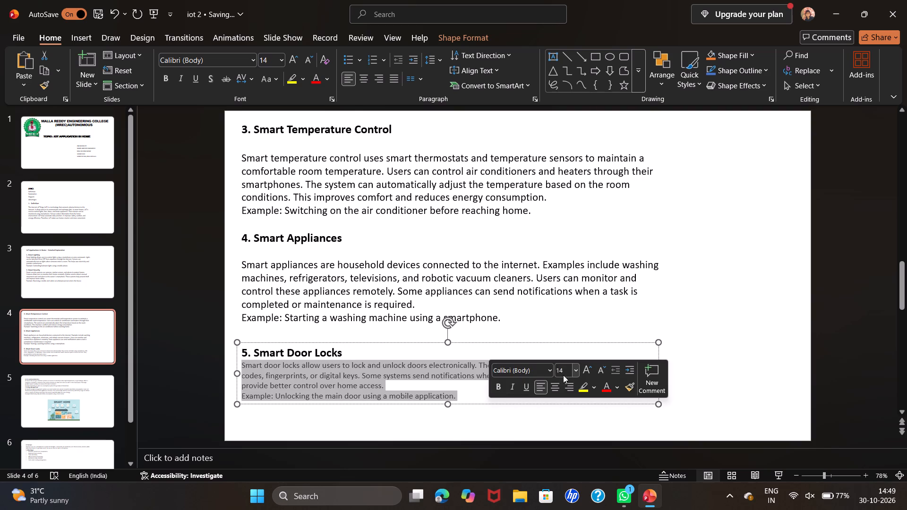
left_click(574, 374)
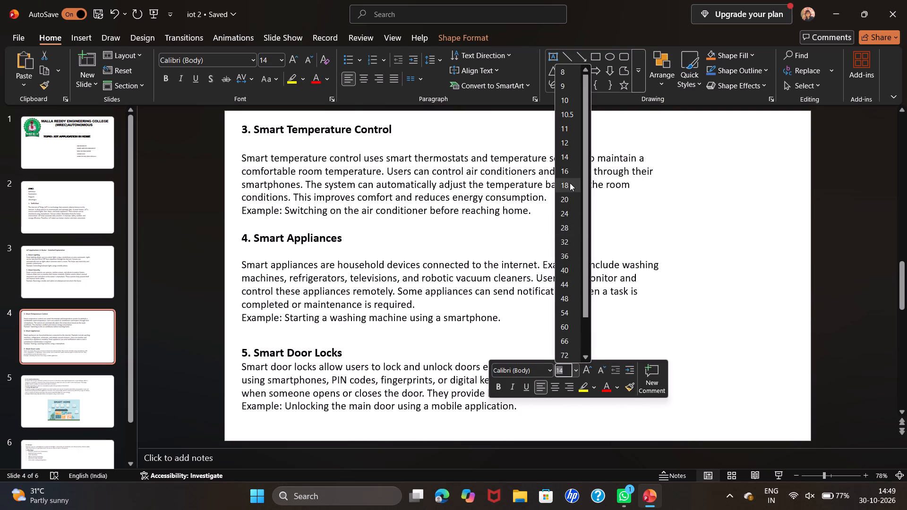
left_click(569, 183)
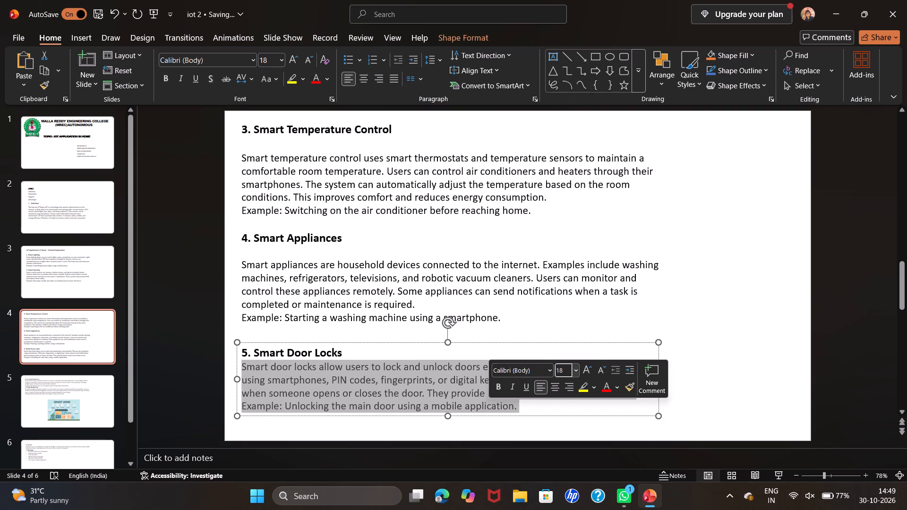
Move the 5. Smart Door Locks text box slightly up and insert a blank line below its heading.
left_click_drag(336, 343, 334, 334)
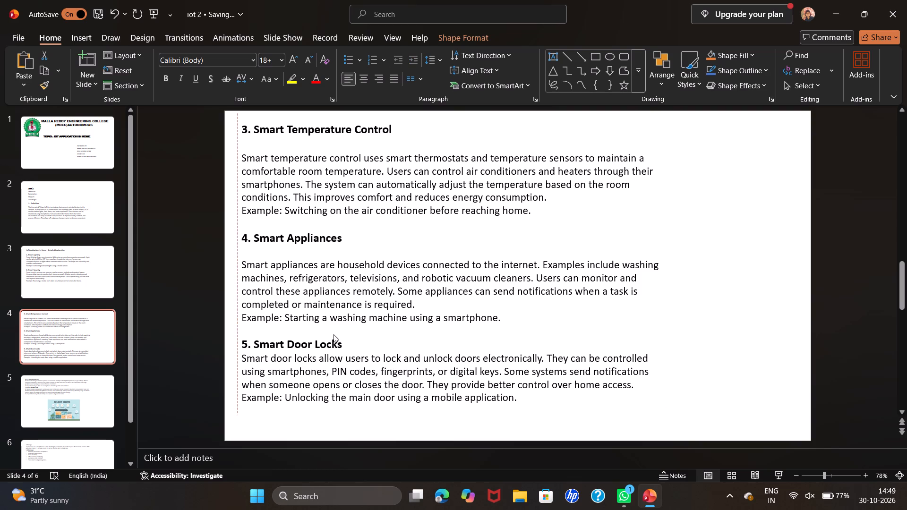
left_click_drag(334, 334, 333, 334)
left_click(350, 344)
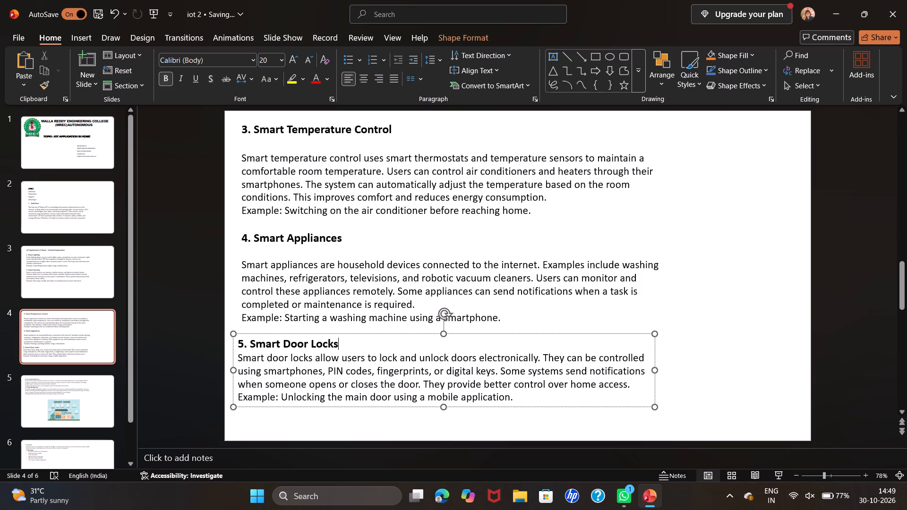
key("Return")
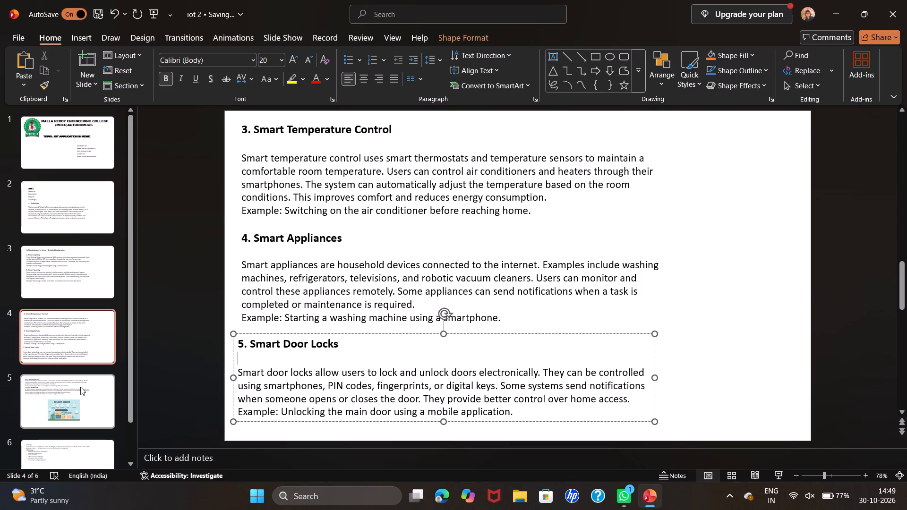
Set all the Fire and Gas Detection and Energy Management text on slide 5 to font size 18.
left_click(83, 385)
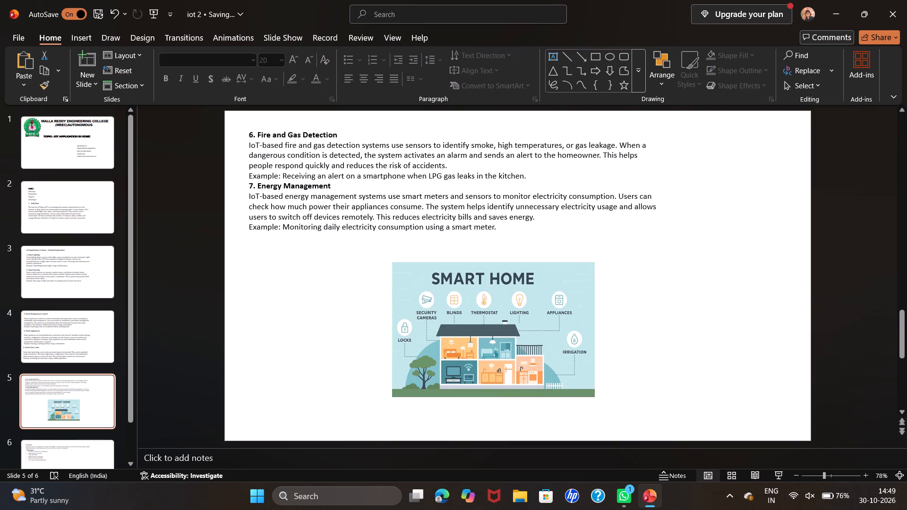
left_click_drag(248, 133, 519, 247)
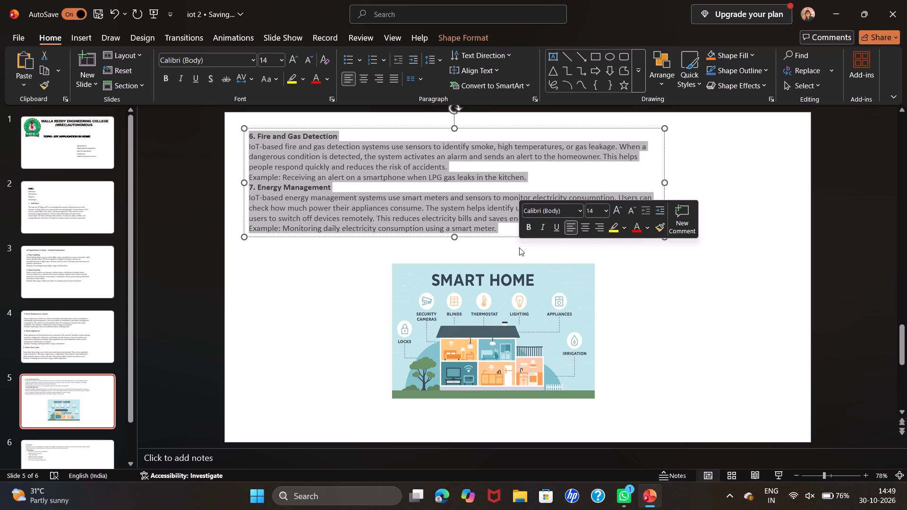
left_click(606, 210)
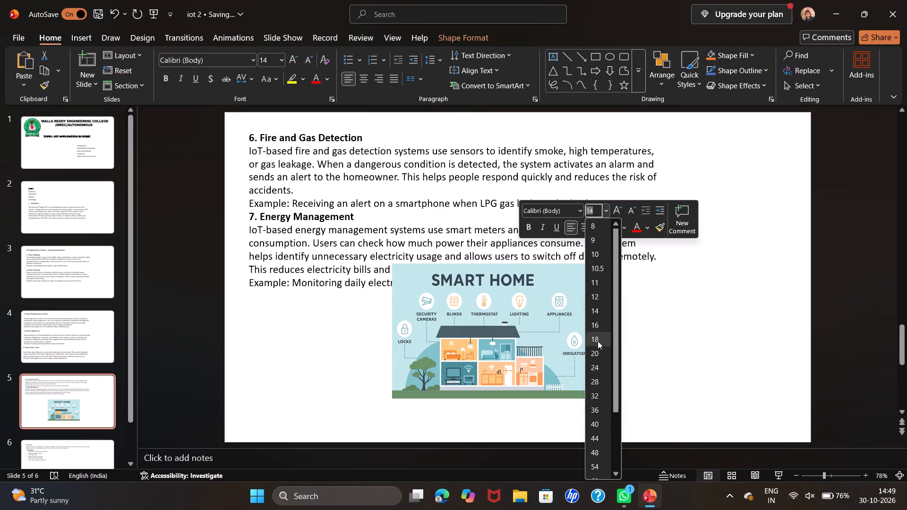
left_click(598, 341)
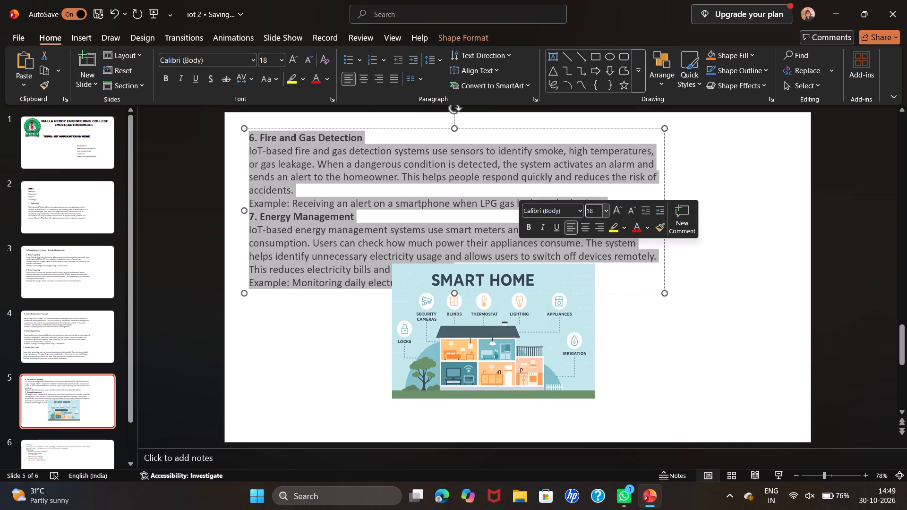
Move the Smart Home picture below the Energy Management text and enlarge it to reach the slide's bottom edge.
left_click(511, 360)
left_click_drag(511, 360, 635, 397)
left_click_drag(520, 366, 474, 366)
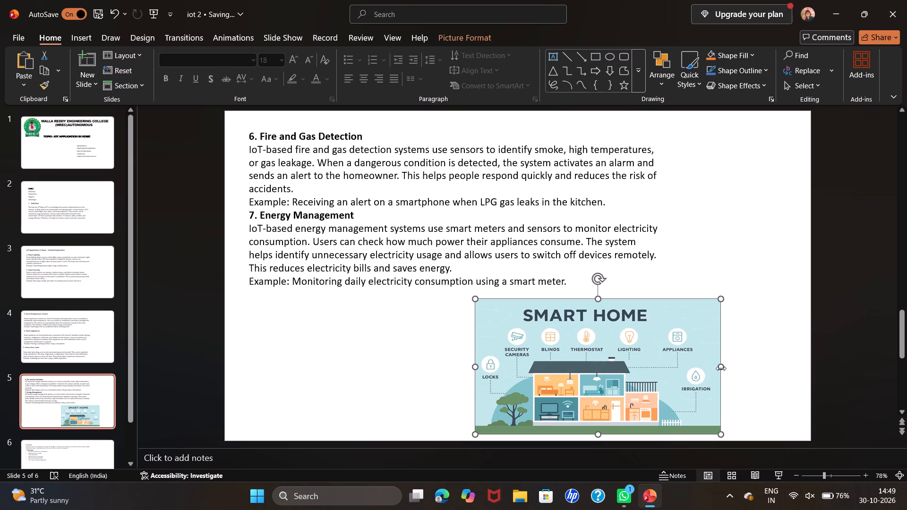
left_click_drag(721, 368, 750, 367)
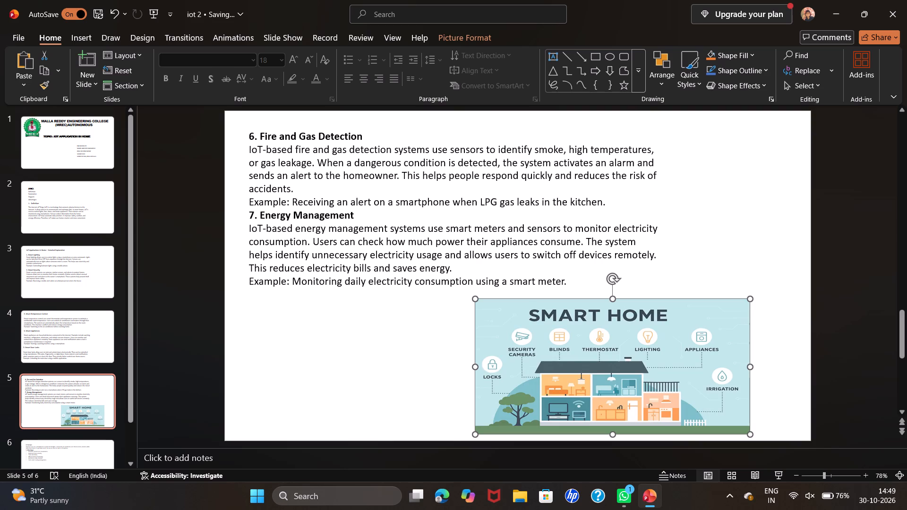
left_click_drag(614, 298, 613, 289)
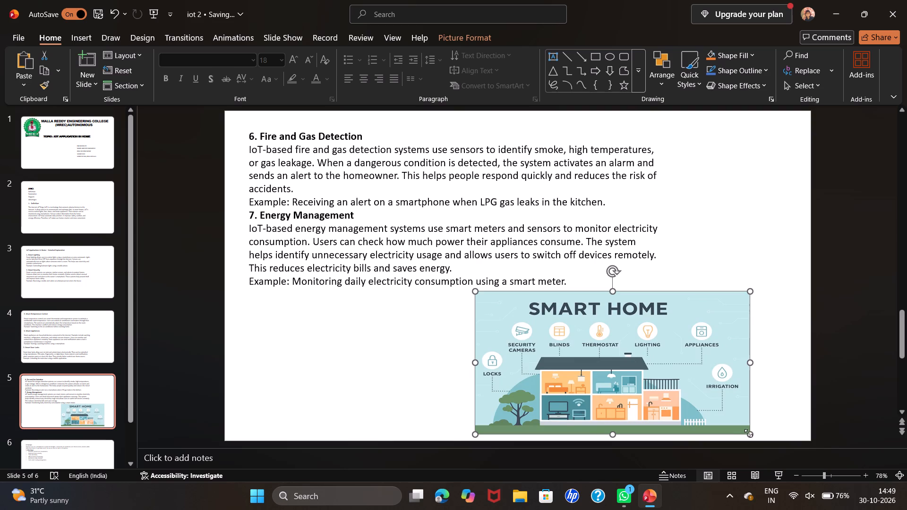
left_click_drag(750, 434, 755, 439)
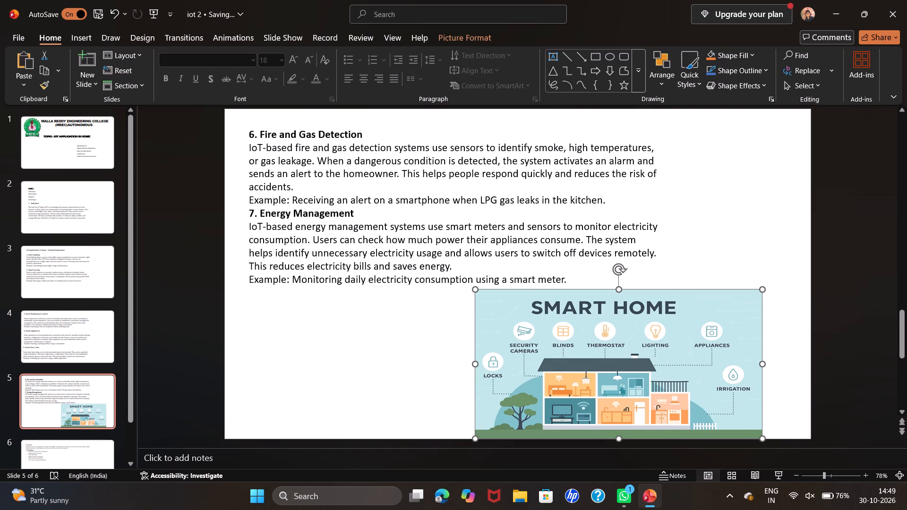
Set the 6. Fire and Gas Detection and 7. Energy Management headings to font size 20.
left_click_drag(367, 132, 256, 118)
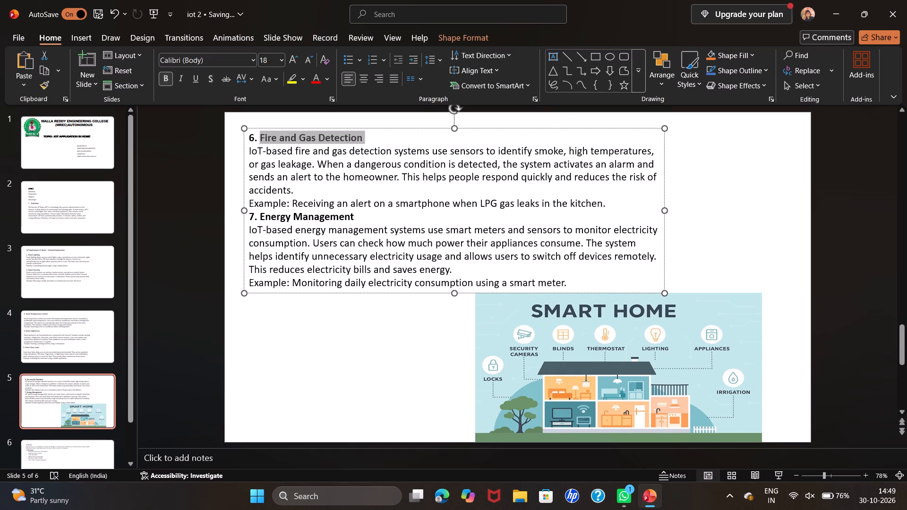
left_click_drag(256, 118, 241, 117)
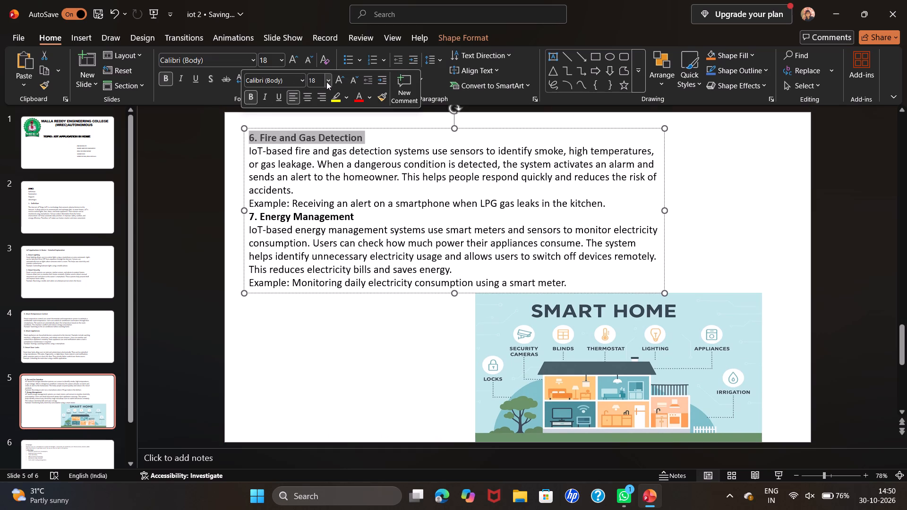
left_click_drag(326, 82, 320, 221)
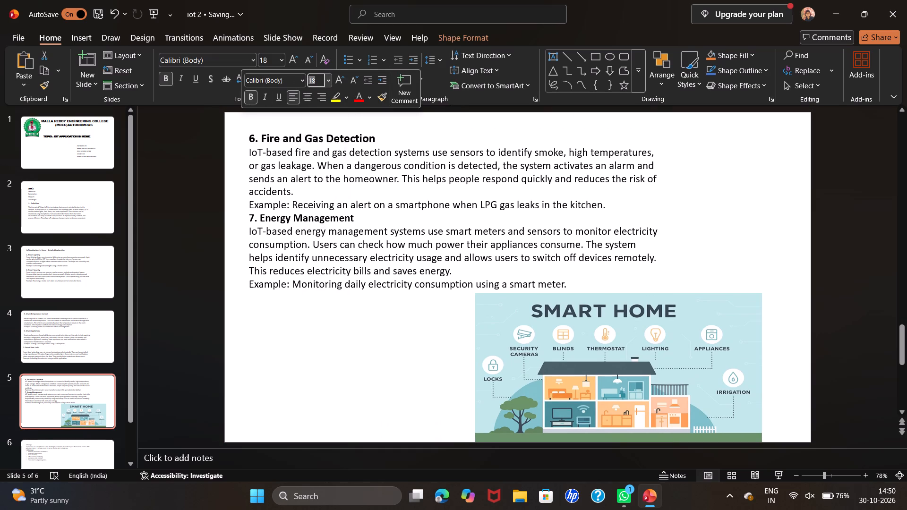
left_click(320, 221)
left_click_drag(358, 218, 245, 219)
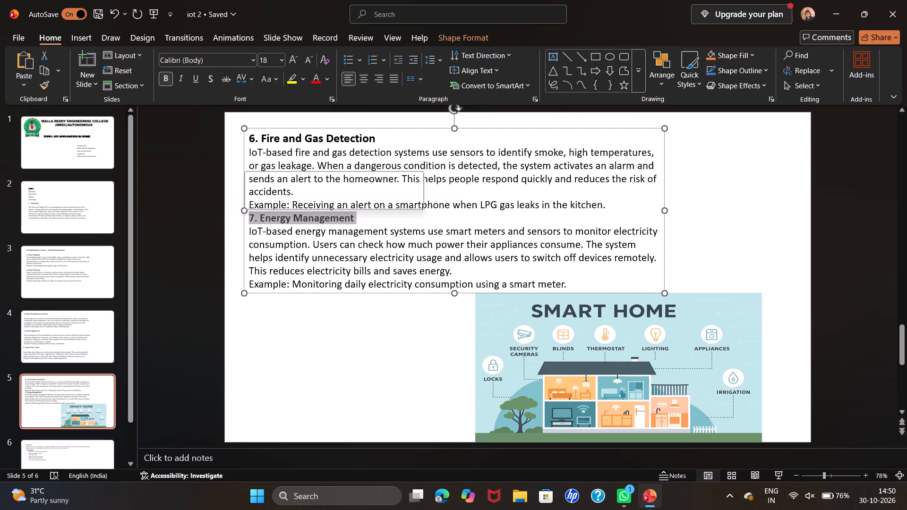
left_click(332, 179)
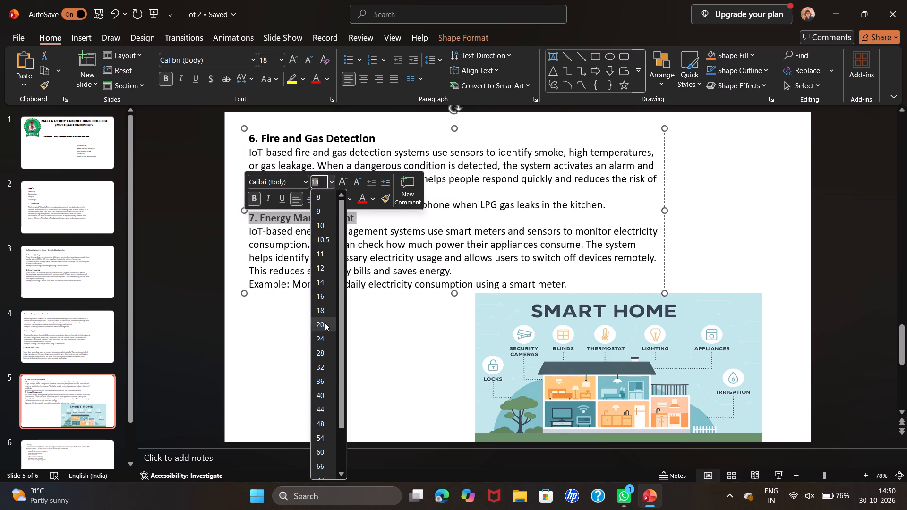
left_click(325, 324)
left_click(353, 348)
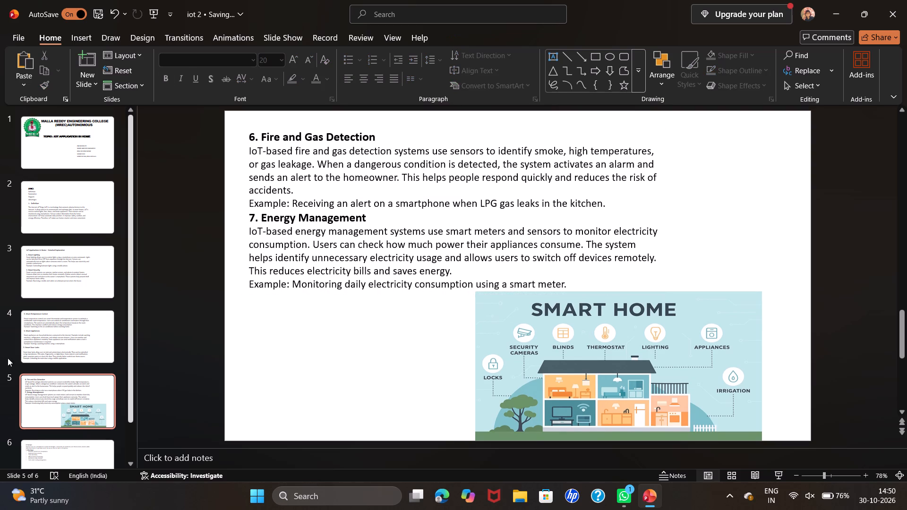
Set all the Example and Advantages text on slide 6 to font size 18.
scroll(69, 429, "down", 1)
left_click(70, 425)
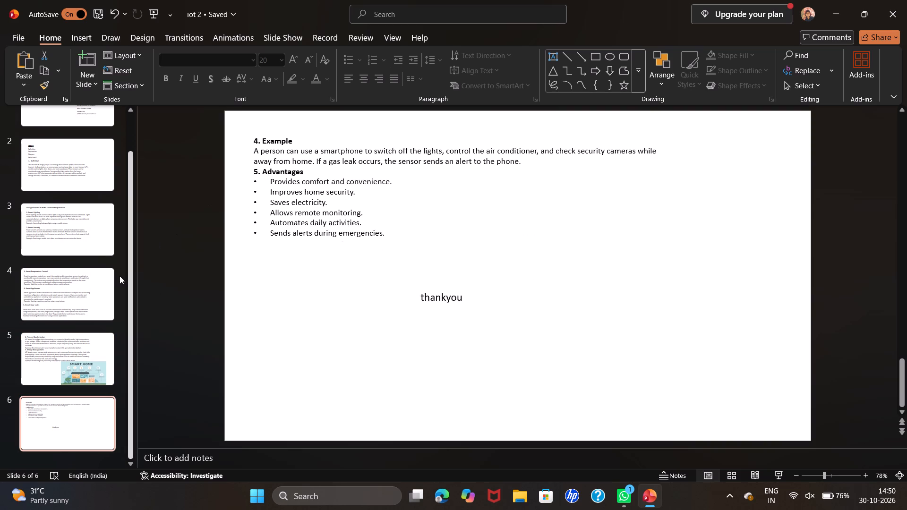
left_click(76, 346)
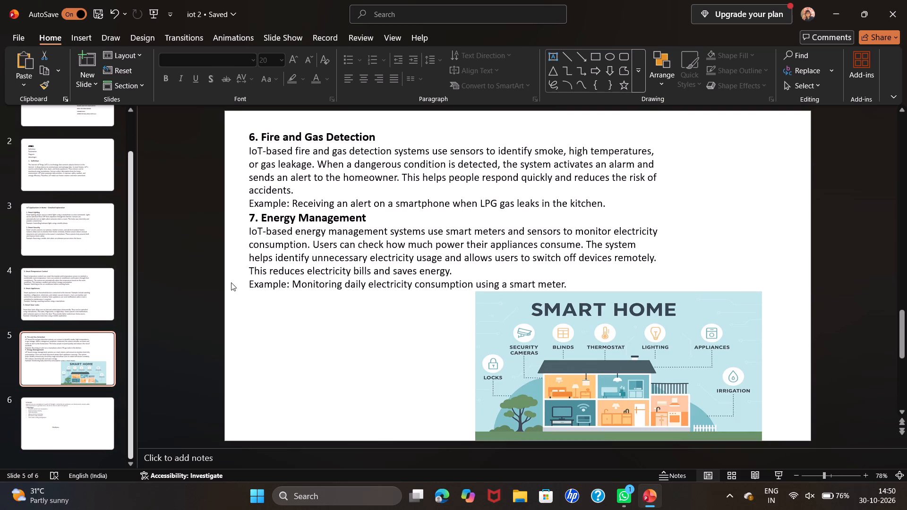
left_click(51, 437)
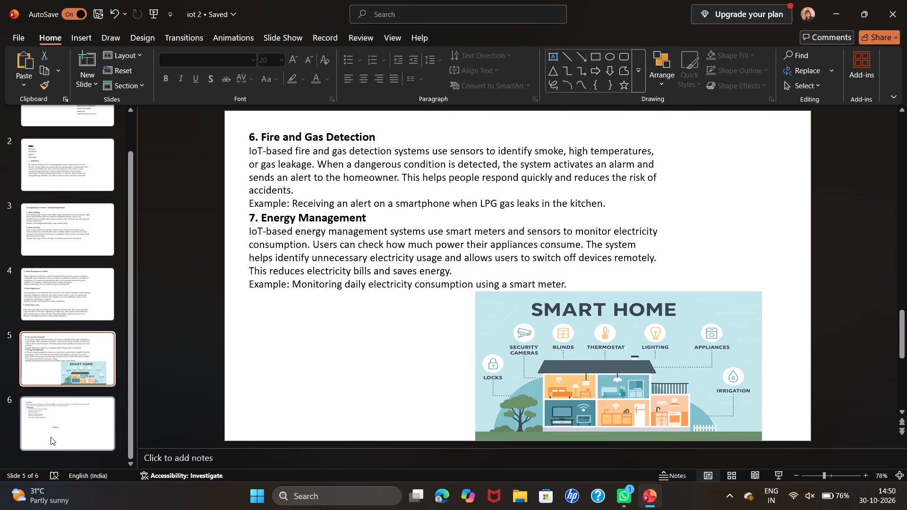
left_click_drag(254, 140, 324, 175)
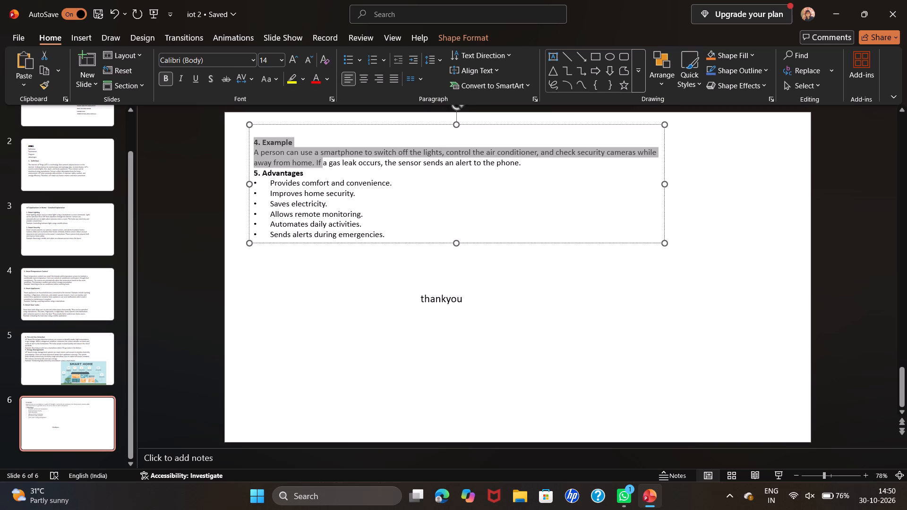
left_click_drag(324, 175, 424, 276)
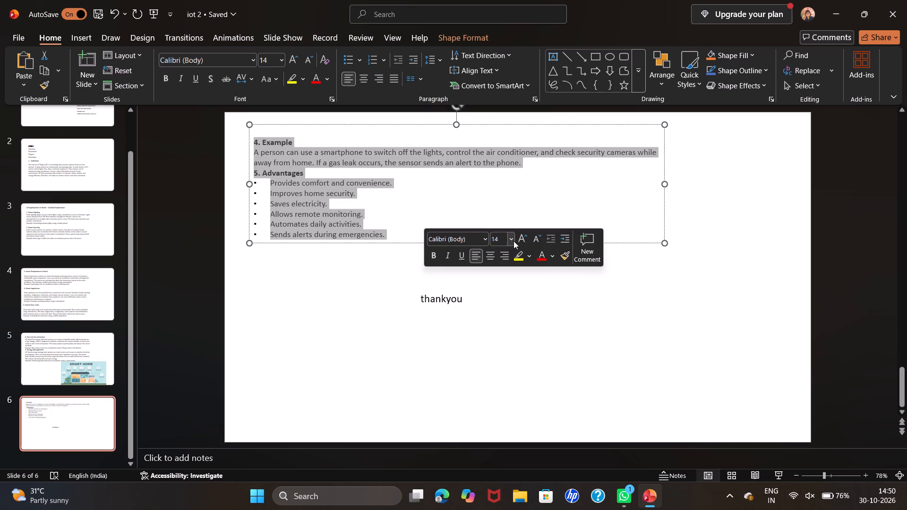
left_click(512, 240)
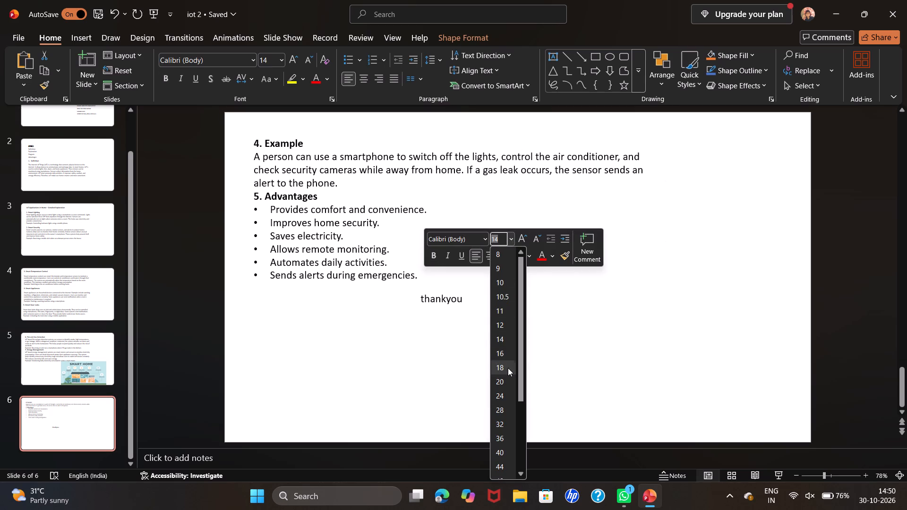
left_click(508, 368)
left_click(367, 179)
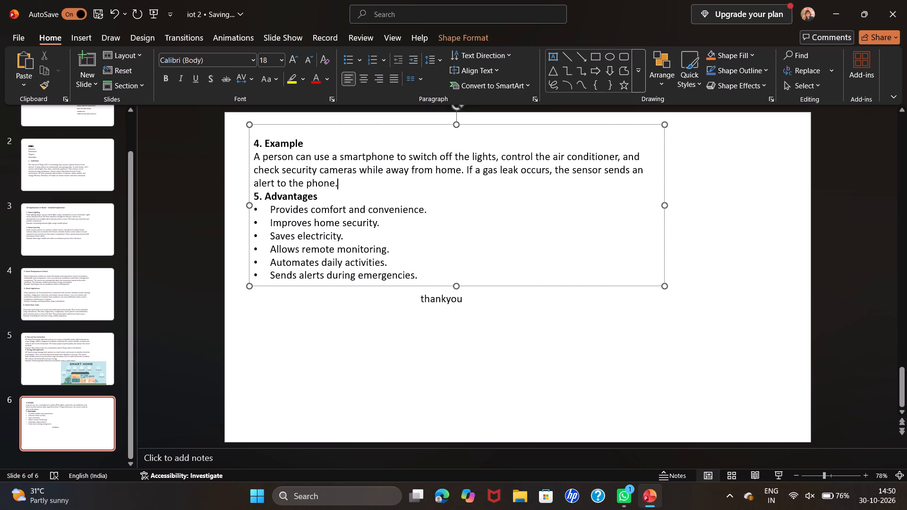
Set the 4. Example and 5. Advantages headings to font size 20.
left_click_drag(305, 141, 225, 139)
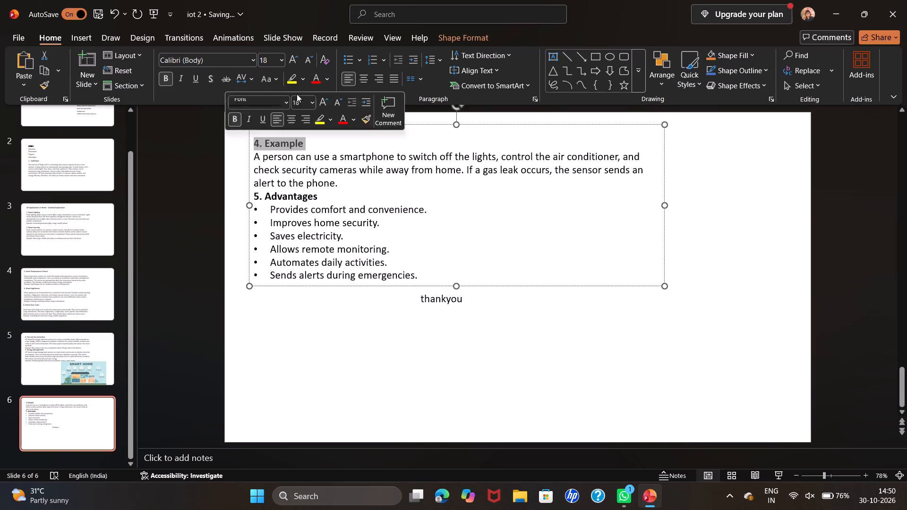
right_click(304, 134)
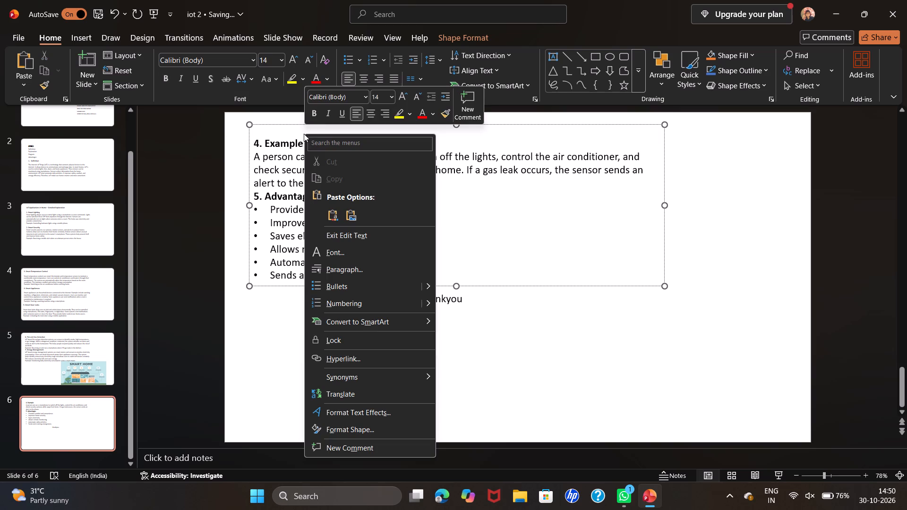
left_click(285, 128)
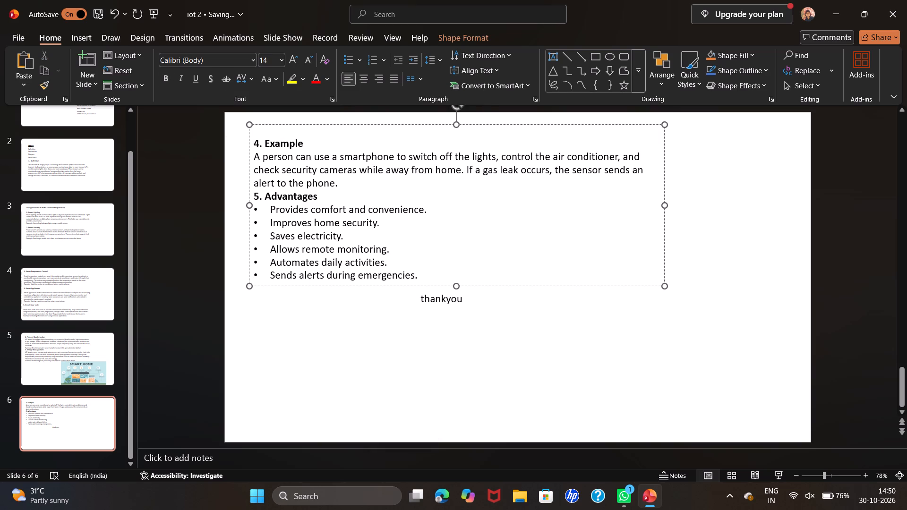
left_click_drag(254, 142, 319, 144)
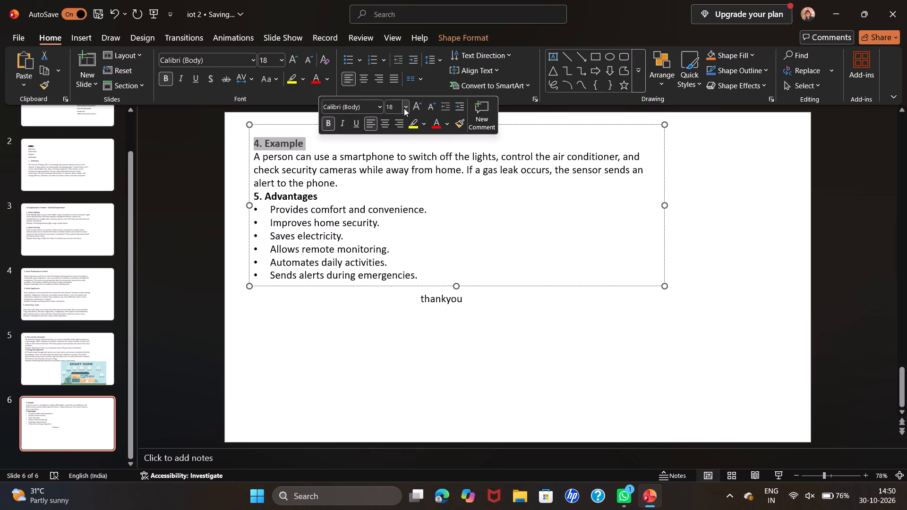
left_click(404, 108)
left_click(394, 248)
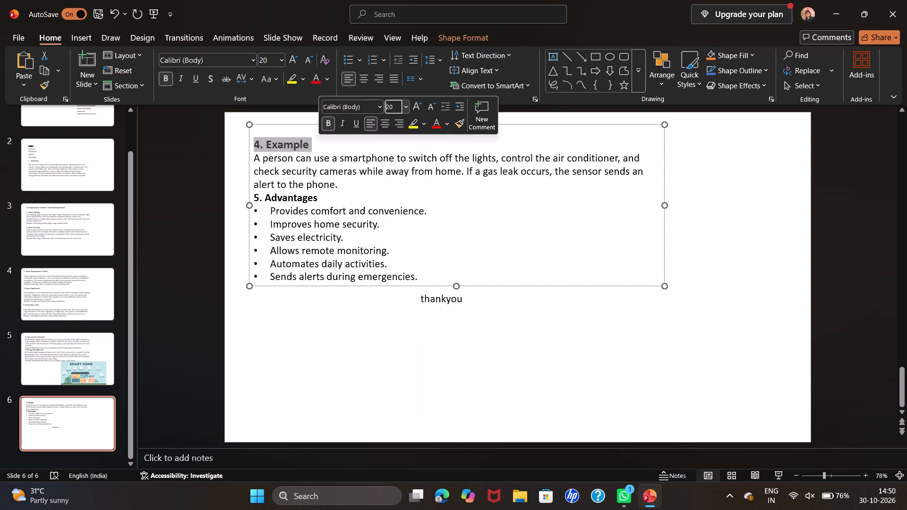
left_click_drag(317, 199, 241, 192)
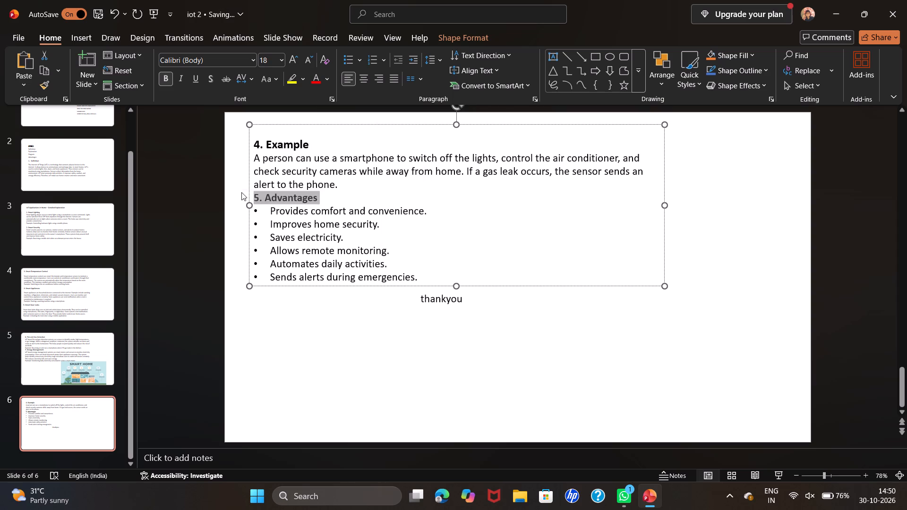
left_click(329, 153)
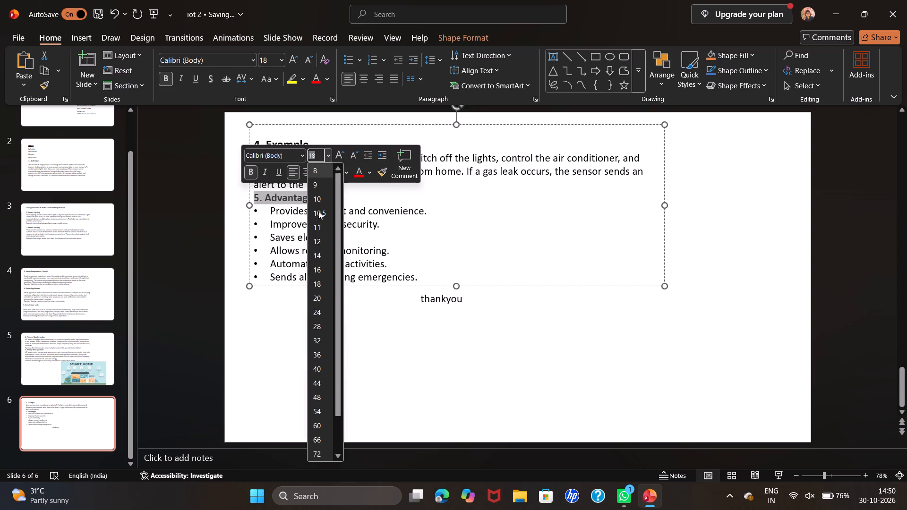
left_click(321, 293)
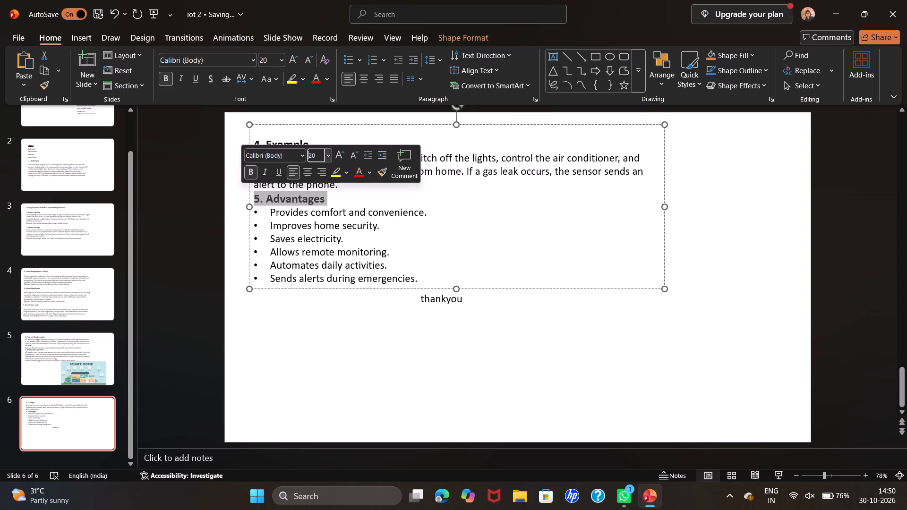
Move the thankyou text box down and slightly right, clear of the Advantages list.
left_click(426, 294)
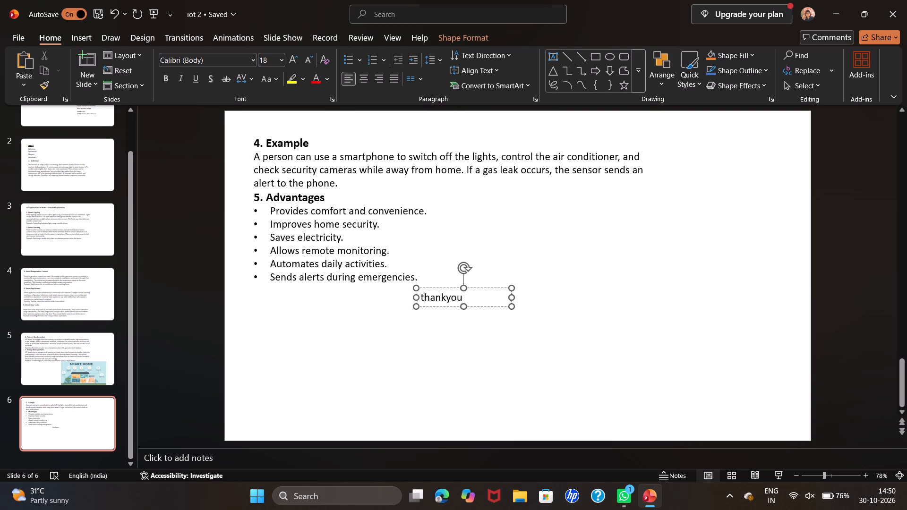
left_click_drag(443, 286, 477, 331)
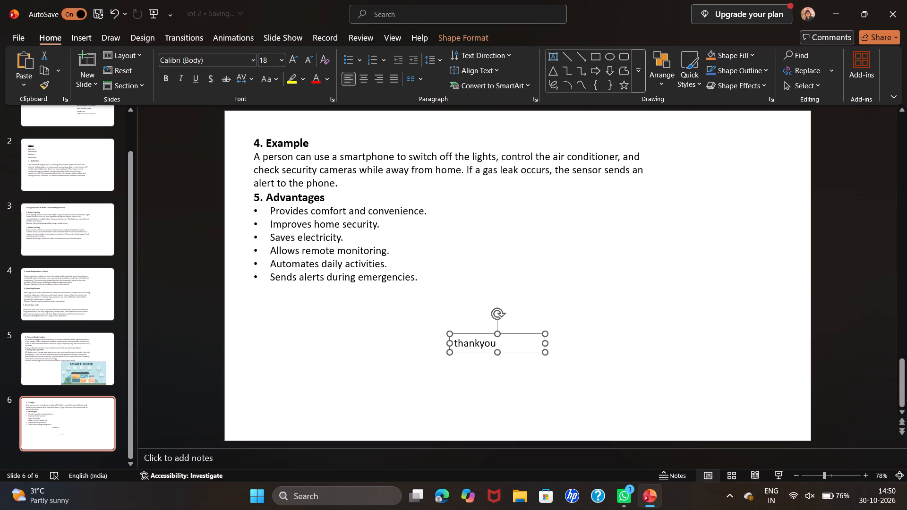
Format the thankyou text on slide 6 as bold Algerian at font size 54.
left_click_drag(454, 340, 526, 340)
left_click(534, 320)
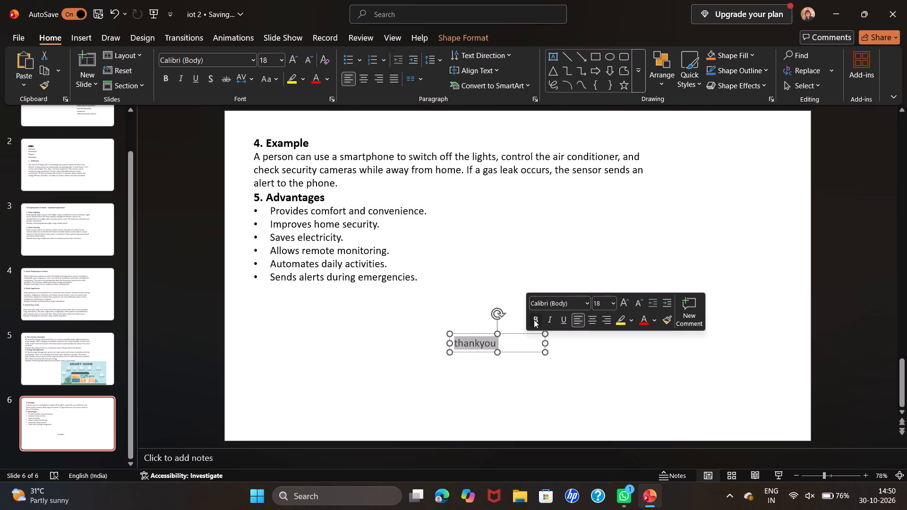
left_click(586, 304)
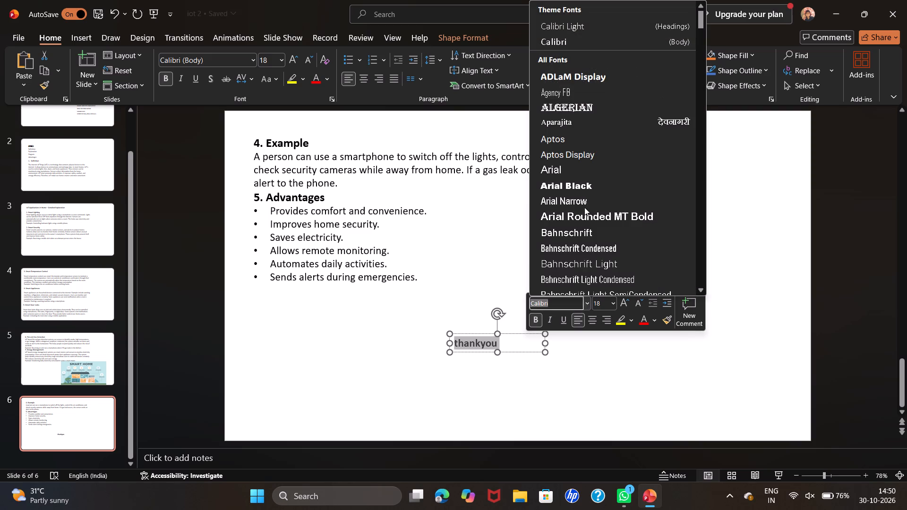
left_click(587, 106)
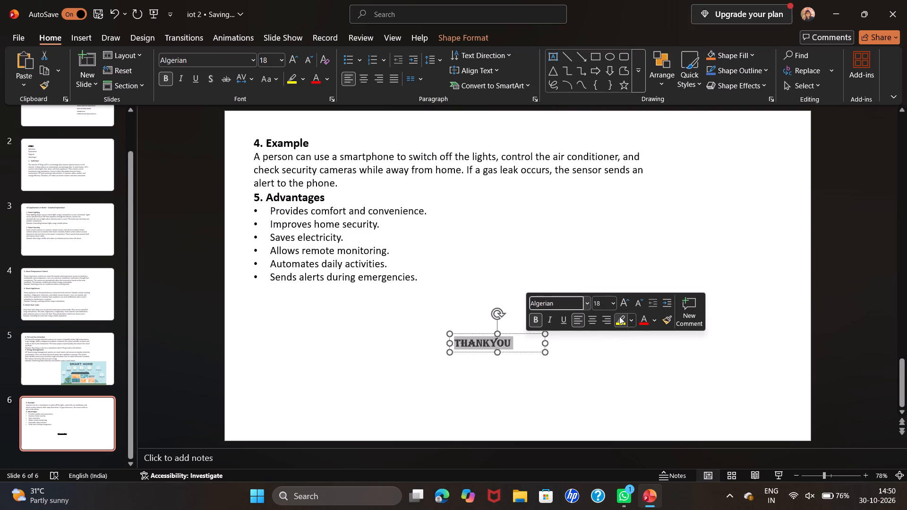
left_click(613, 301)
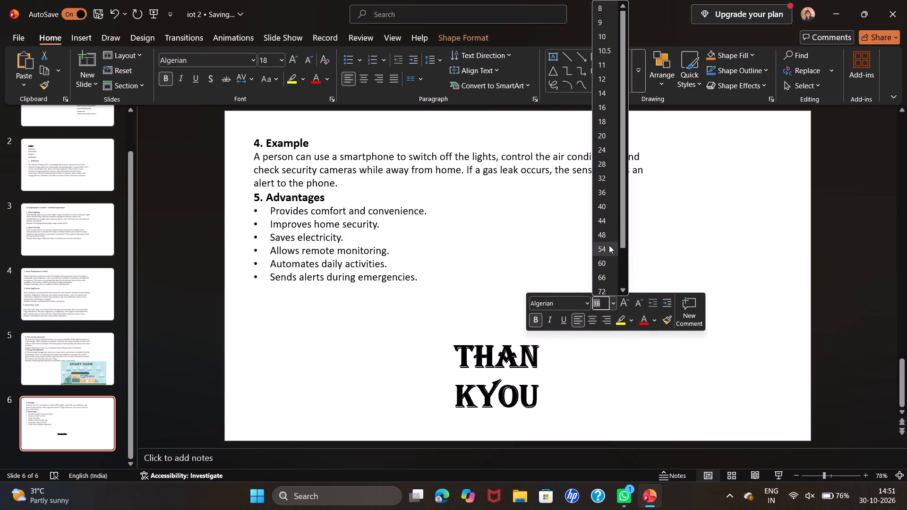
left_click(608, 245)
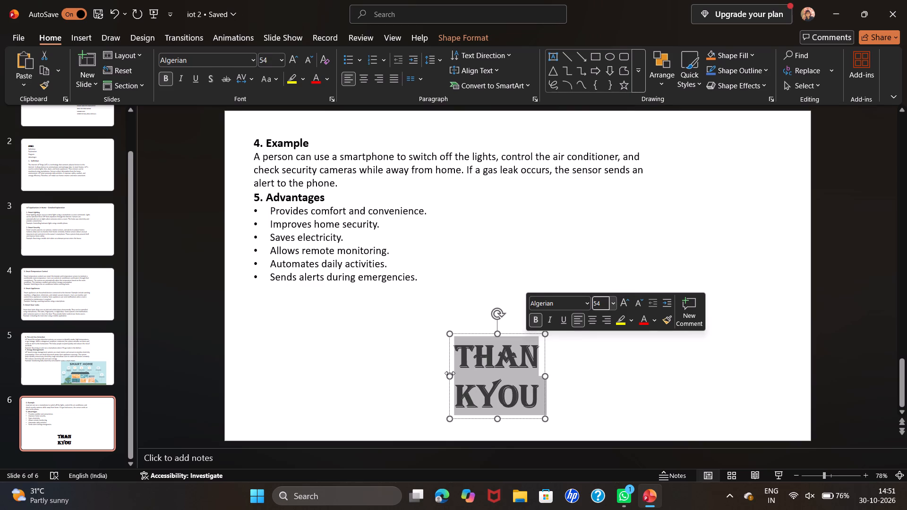
Split the closing text into THANK YOU and widen its text box so both words fit on one line.
left_click_drag(451, 374, 399, 375)
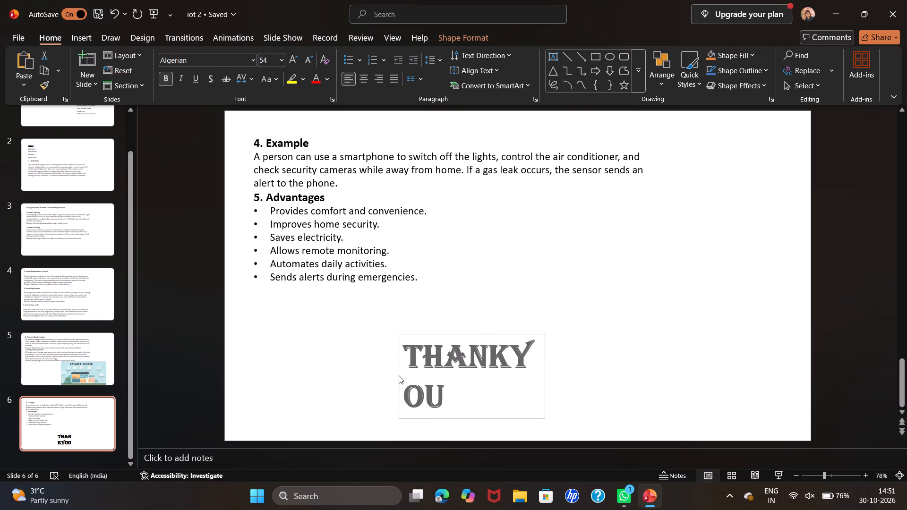
left_click_drag(399, 375, 366, 372)
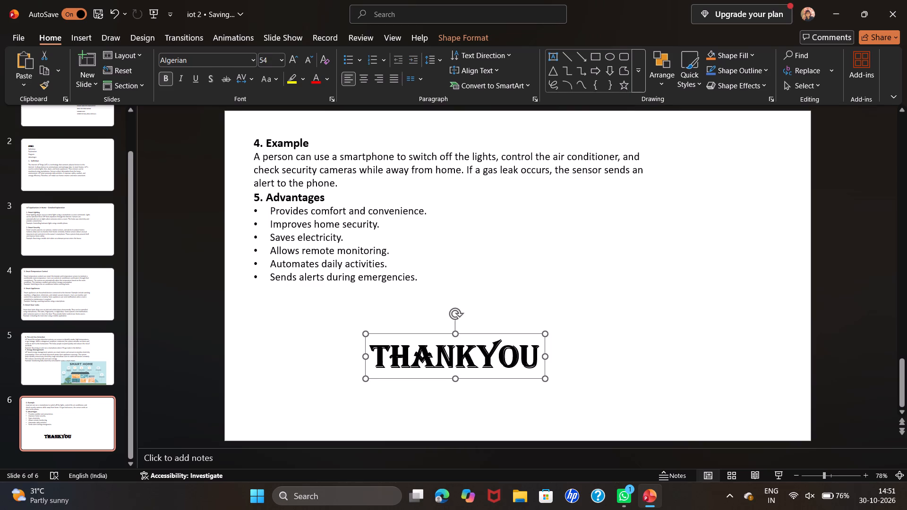
left_click(478, 352)
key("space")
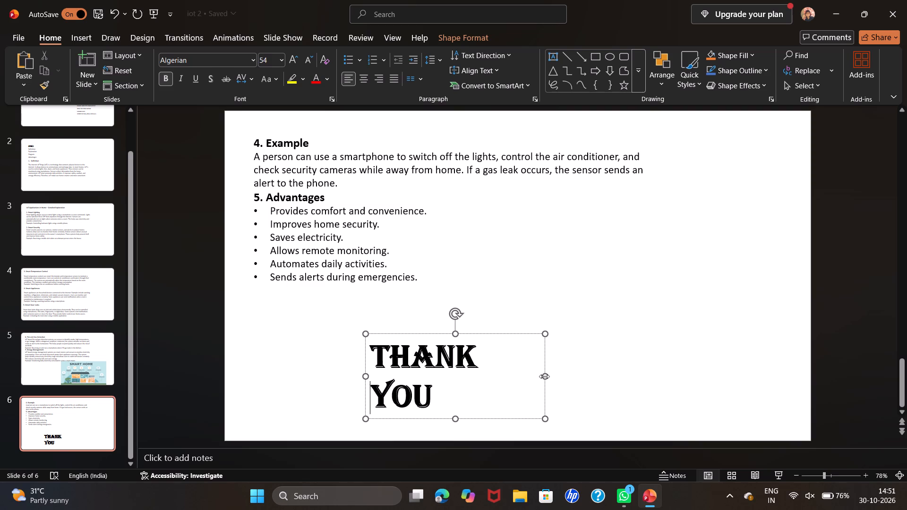
left_click_drag(544, 377, 582, 361)
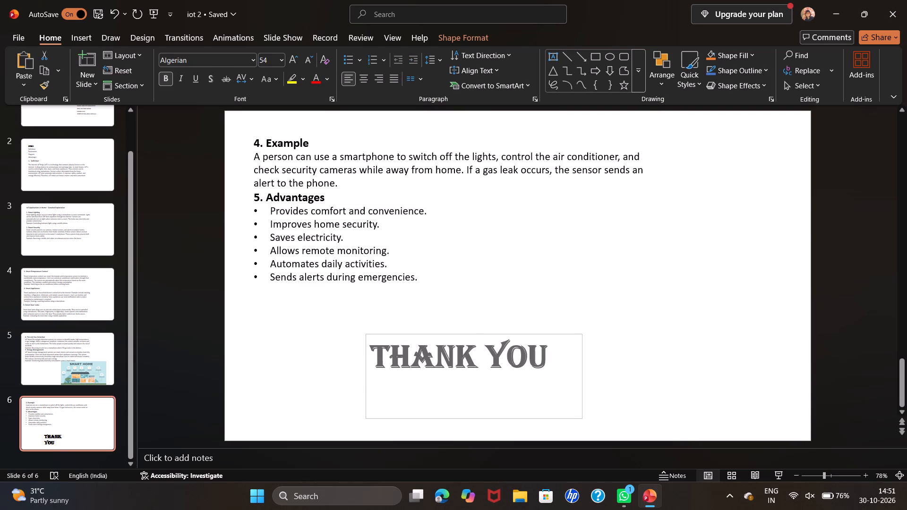
left_click_drag(582, 361, 580, 359)
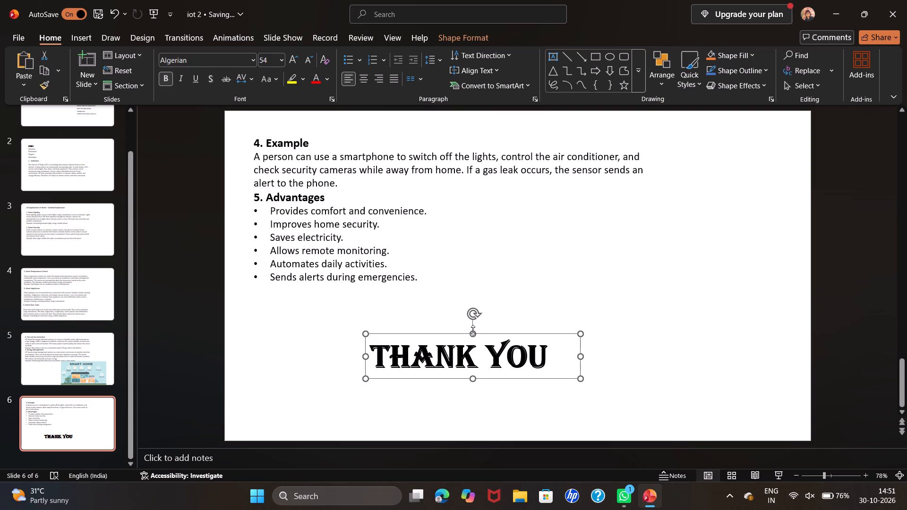
left_click(473, 334)
left_click(537, 256)
Insert blank lines above and below the 5. Advantages heading and below the 4. Example heading.
left_click(354, 180)
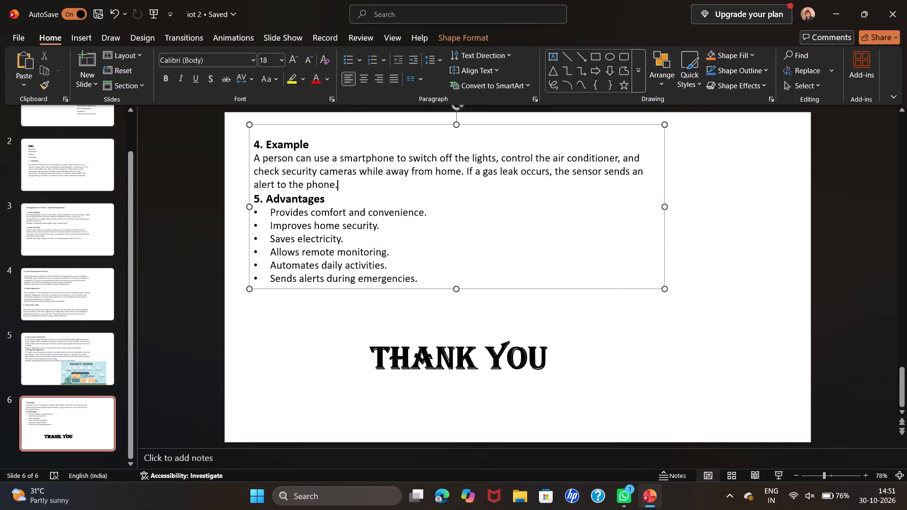
key("Return")
key("Down")
key("Right")
key("Right")
key("Right")
key("Right")
key("Right")
key("Right")
key("Right")
key("Right")
key("Right")
key("Right")
key("Right")
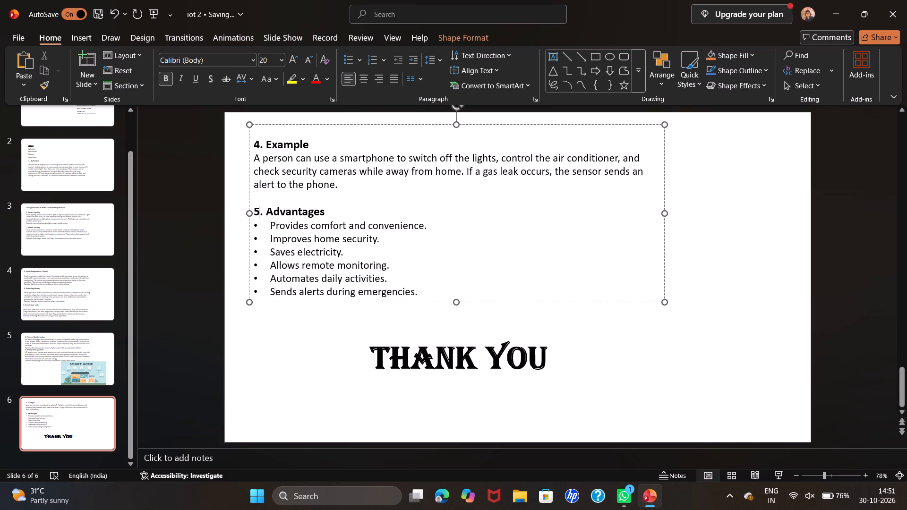
key("Right")
key("Right")
key("Return")
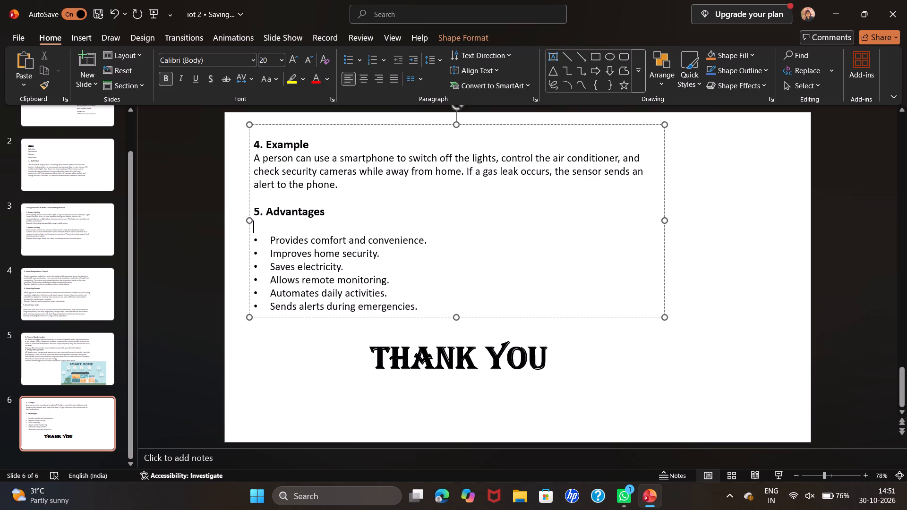
left_click(329, 140)
key("Return")
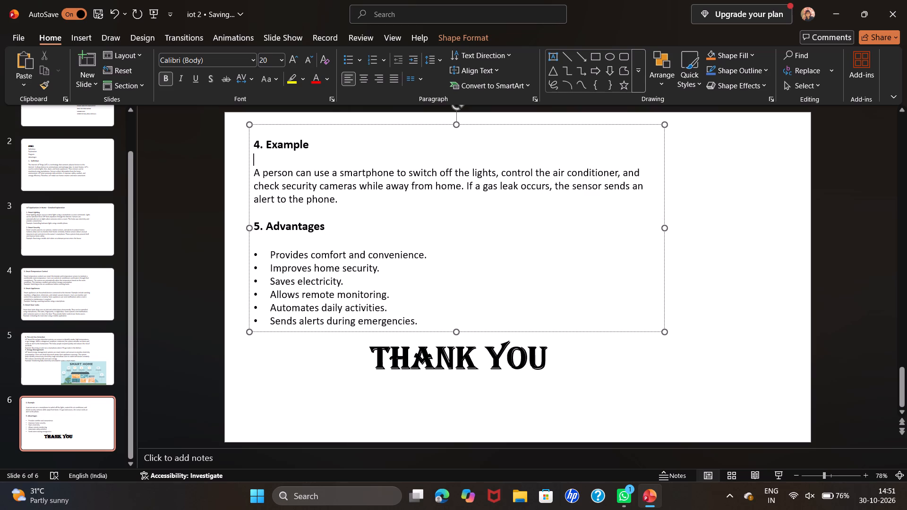
scroll(251, 231, "down", 7)
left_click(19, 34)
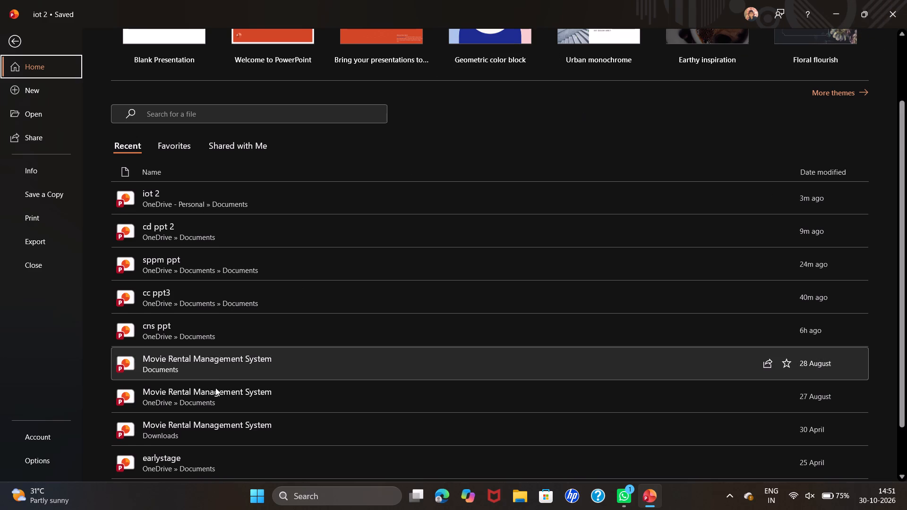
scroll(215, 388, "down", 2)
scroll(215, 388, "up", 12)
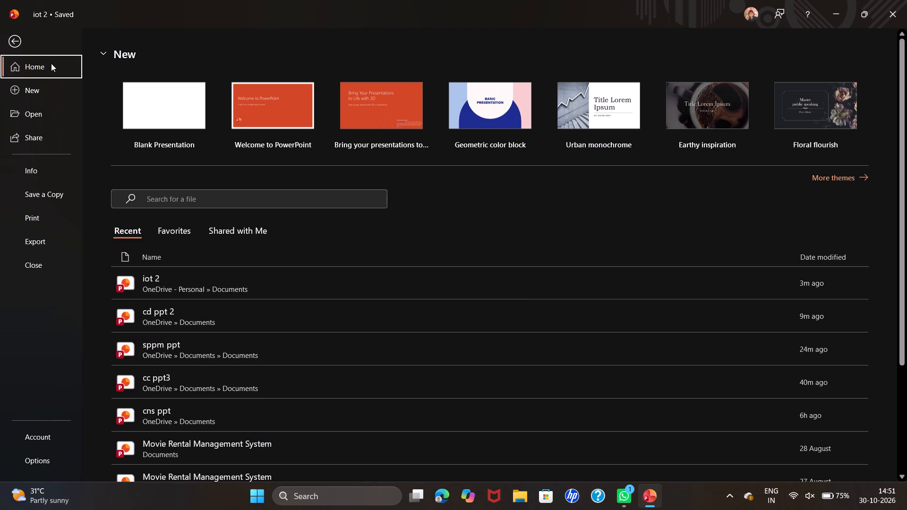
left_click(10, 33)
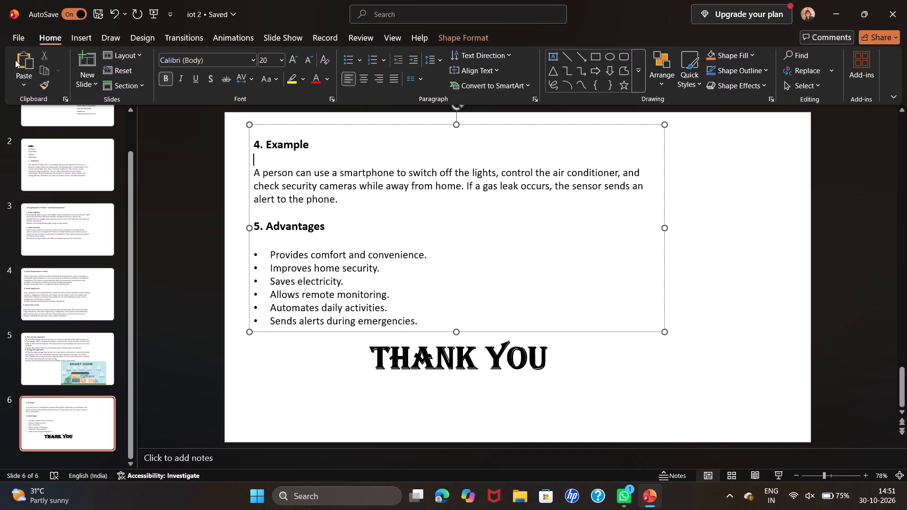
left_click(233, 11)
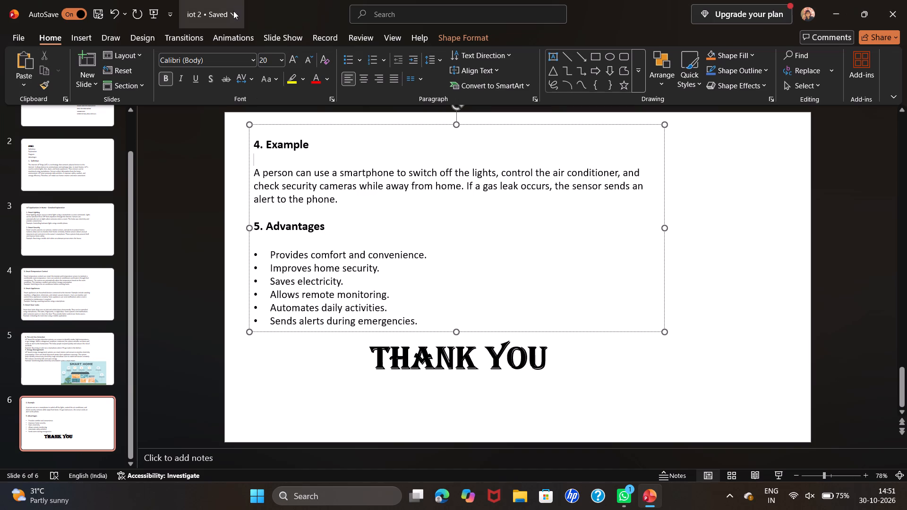